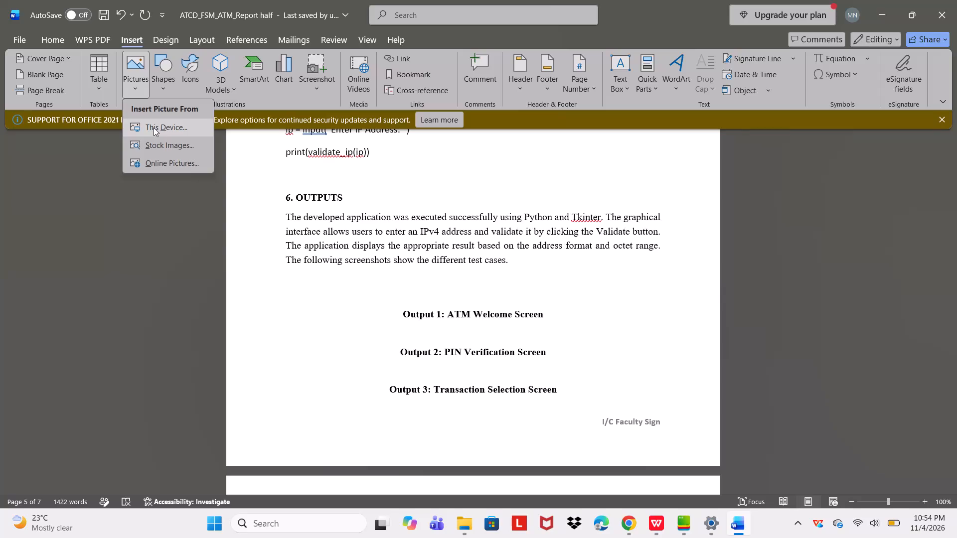
# Start inserting a picture from this device on the blank line below the introductory paragraph of section 6, OUTPUTS.
pyautogui.click(154, 129)
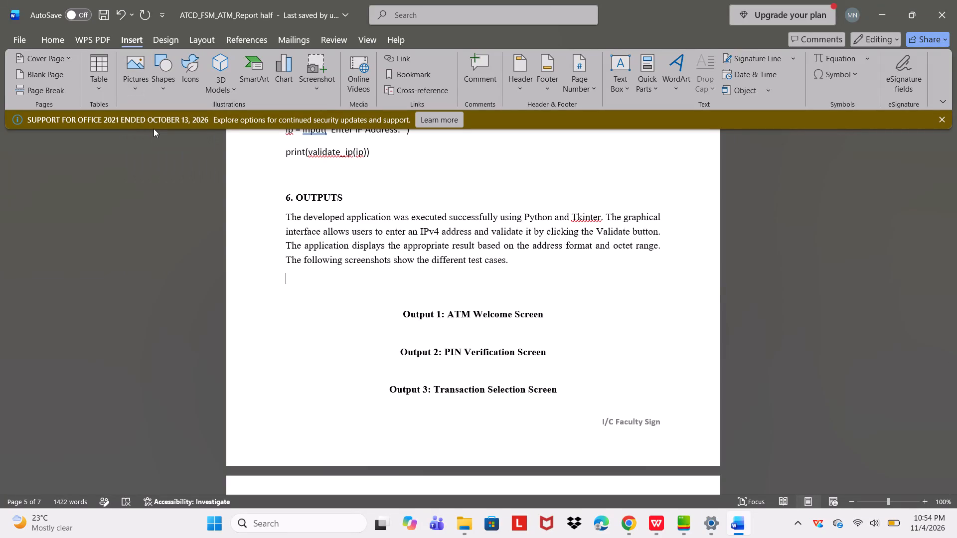
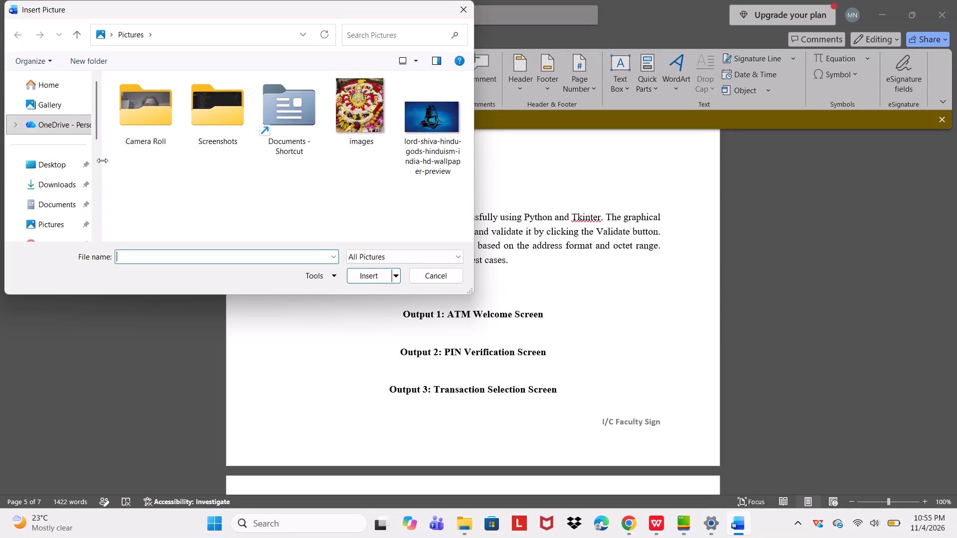
# Insert the picture "WhatsApp Image 2026-11-04 at 10.45.21 PM (1)" from the Downloads folder.
pyautogui.click(50, 184)
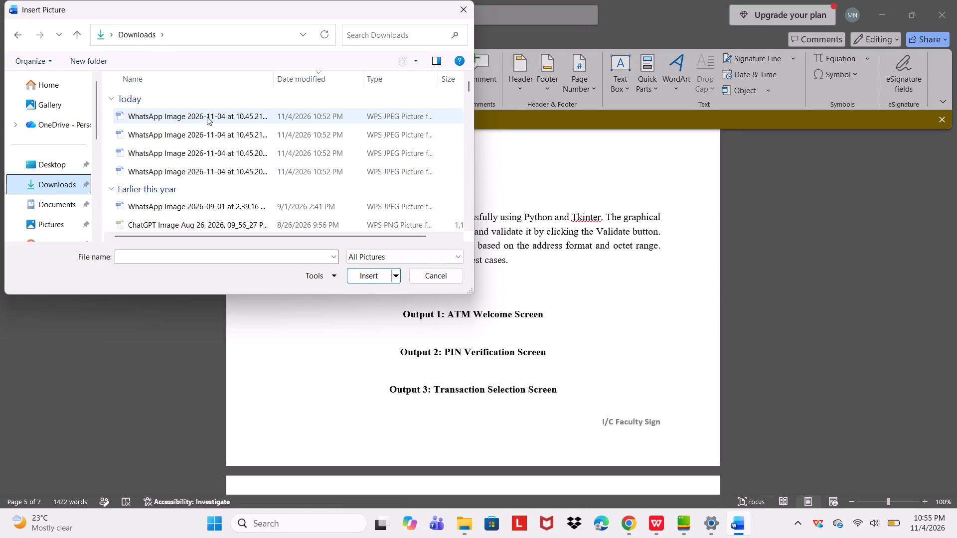
pyautogui.click(207, 116)
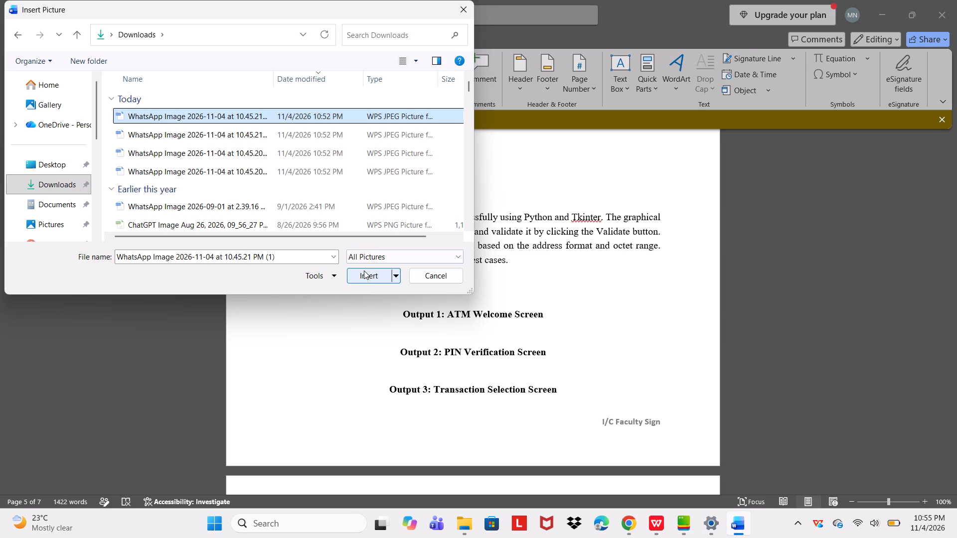
pyautogui.click(364, 270)
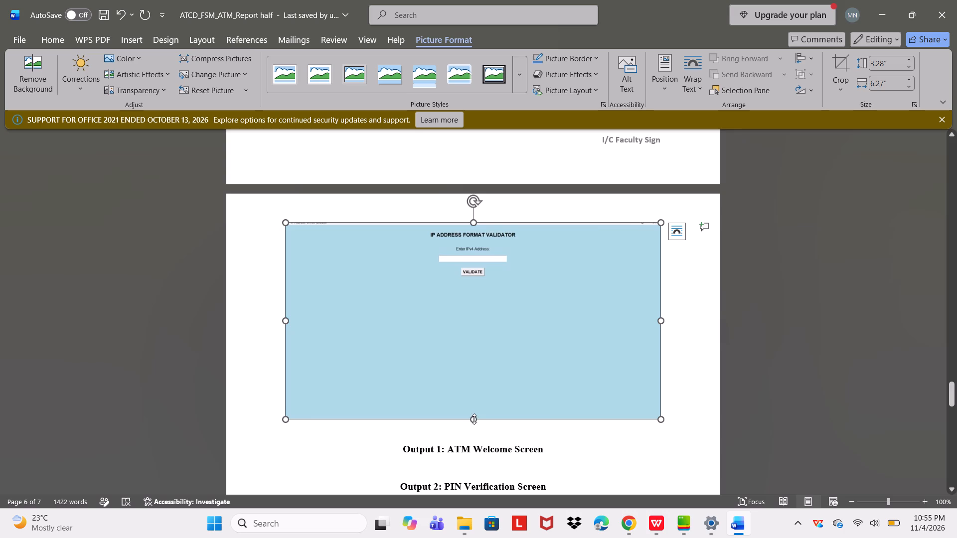
# Reduce the height of the inserted IP Address Format Validator picture from its bottom edge, keeping its full width.
pyautogui.moveTo(474, 419); pyautogui.dragTo(479, 378)
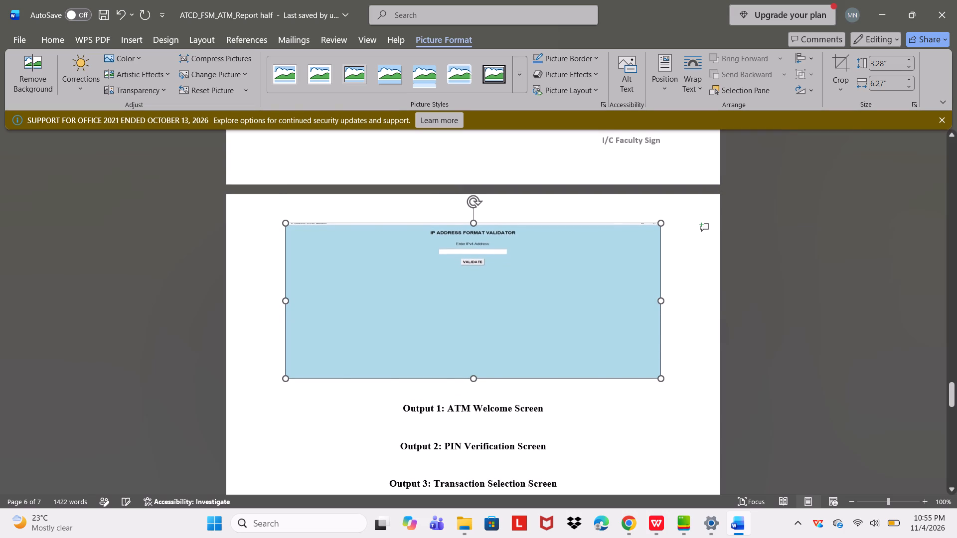
# Narrow the blank IP Address Format Validator screenshot to about 5.69 inches wide, keeping its height at 2.59 inches.
pyautogui.moveTo(284, 302); pyautogui.dragTo(317, 302)
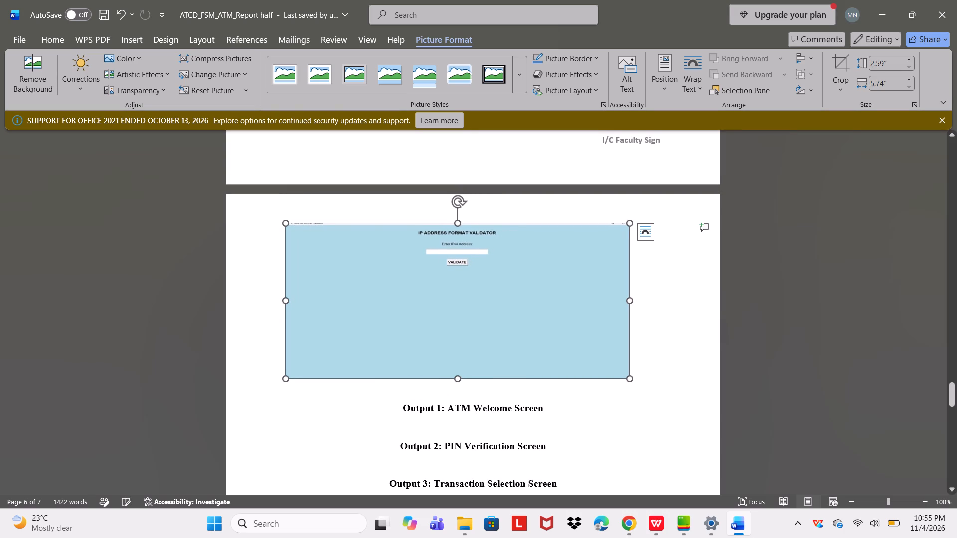
pyautogui.moveTo(409, 296); pyautogui.dragTo(454, 291)
pyautogui.moveTo(453, 291); pyautogui.dragTo(466, 290)
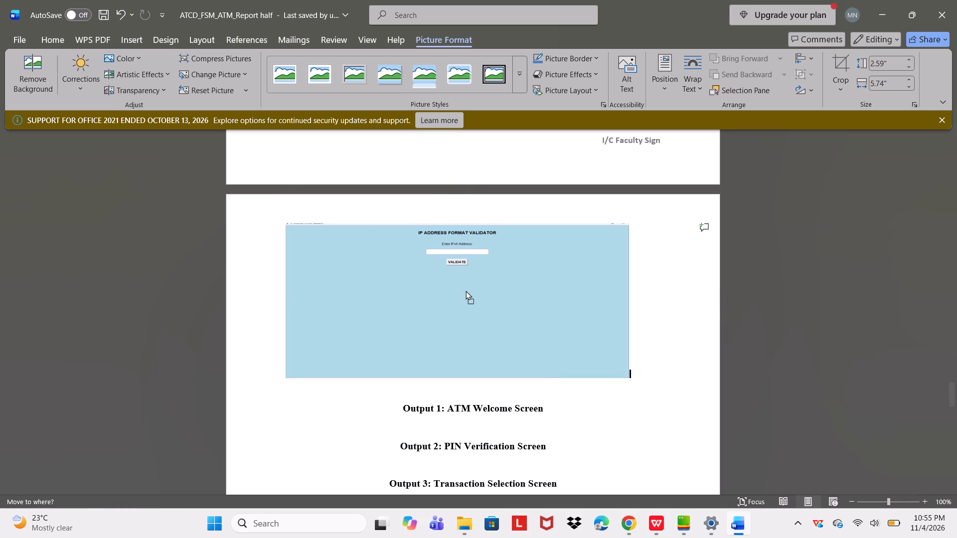
pyautogui.moveTo(466, 290); pyautogui.dragTo(459, 286)
pyautogui.moveTo(459, 286); pyautogui.dragTo(468, 287)
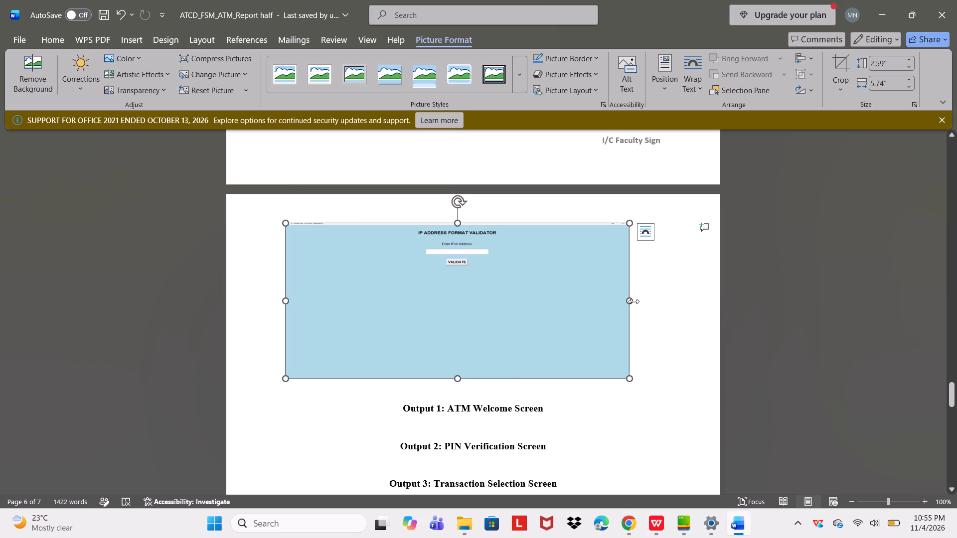
pyautogui.moveTo(631, 301); pyautogui.dragTo(643, 297)
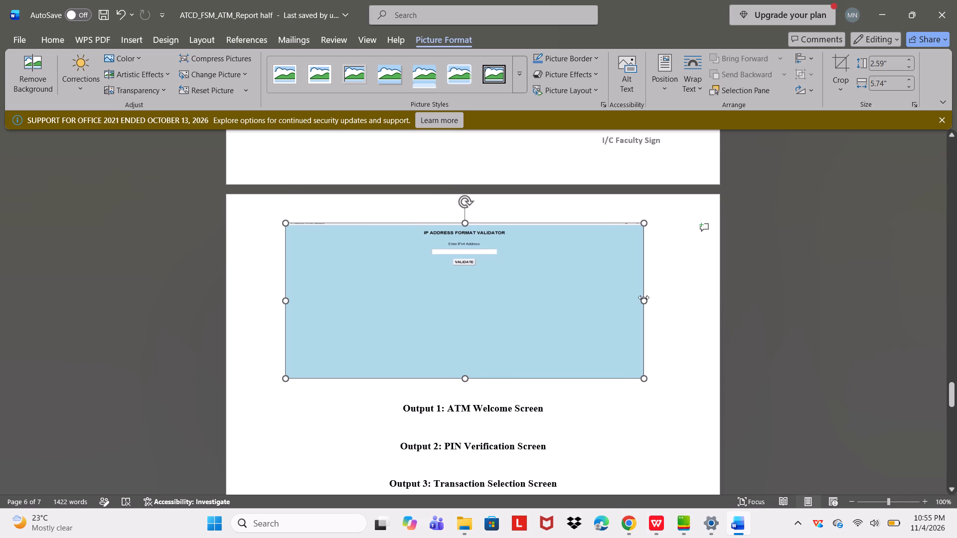
pyautogui.moveTo(283, 300); pyautogui.dragTo(301, 300)
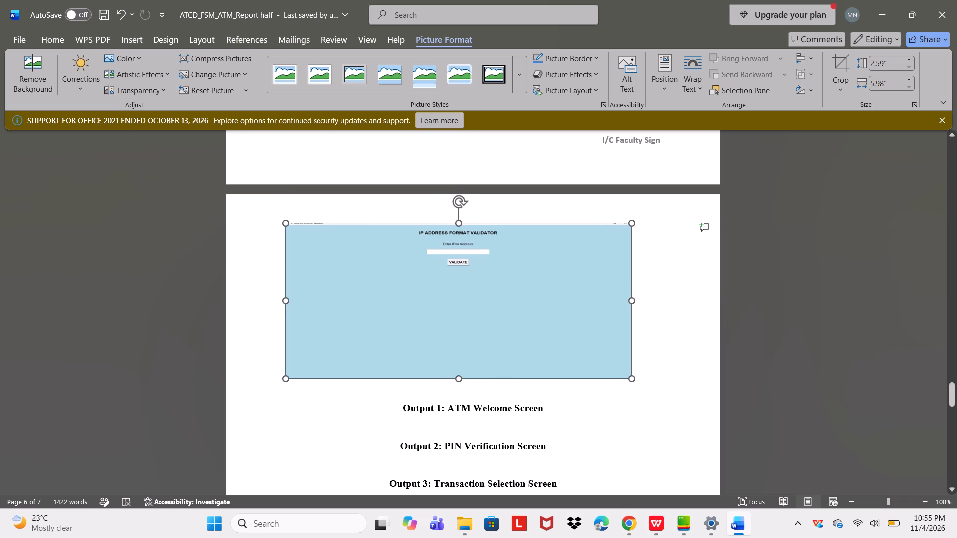
pyautogui.moveTo(301, 300); pyautogui.dragTo(303, 299)
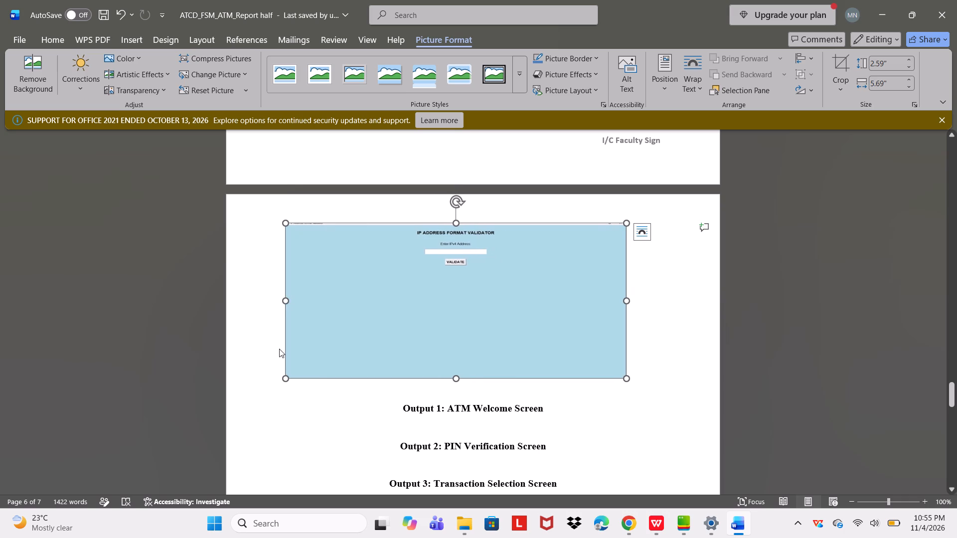
# Indent the narrowed screenshot with five spaces in front of it.
pyautogui.press('space')
pyautogui.press('space')
pyautogui.press('space')
pyautogui.press('space')
pyautogui.press('space')
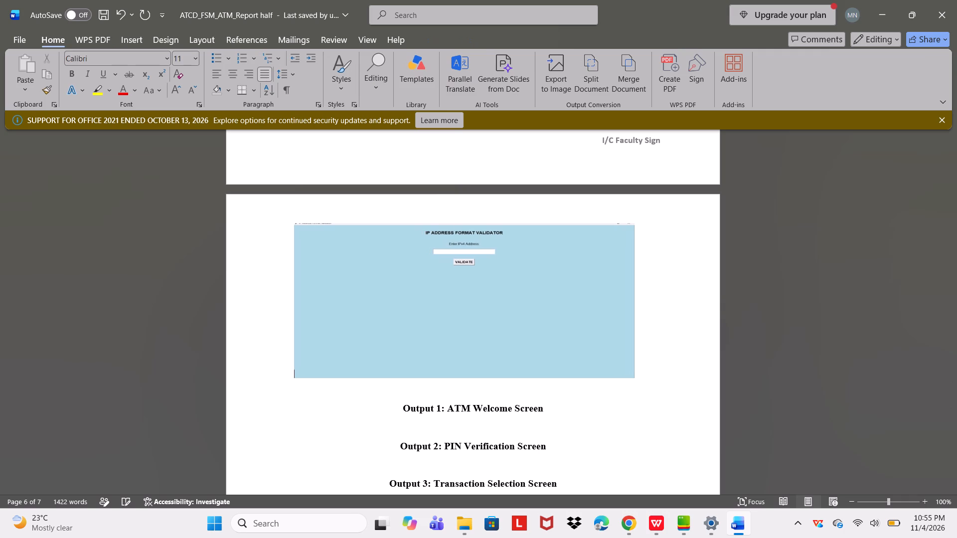
# Pull the Output 1 caption up directly beneath the screenshot and indent it with 26 spaces to sit roughly centred under the picture.
pyautogui.click(401, 407)
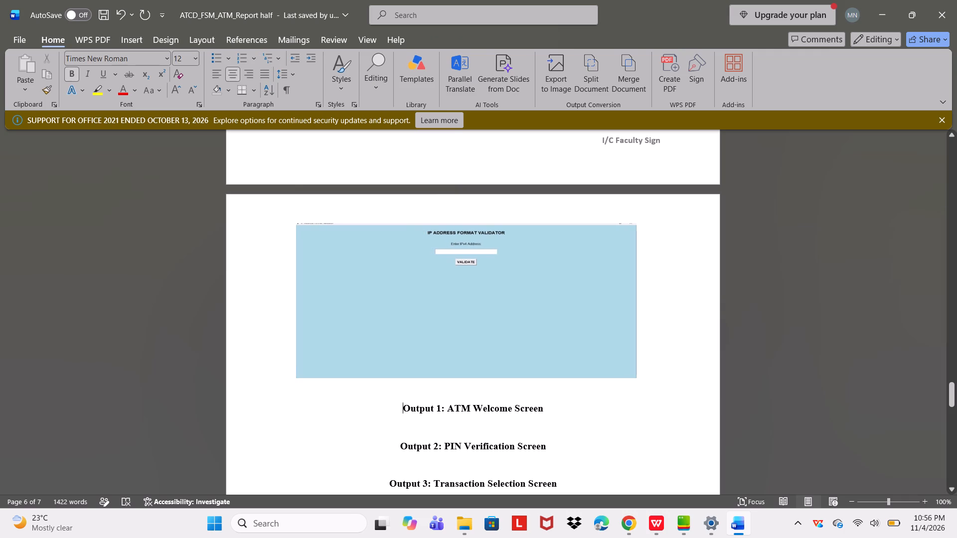
pyautogui.press('BackSpace')
pyautogui.press('BackSpace')
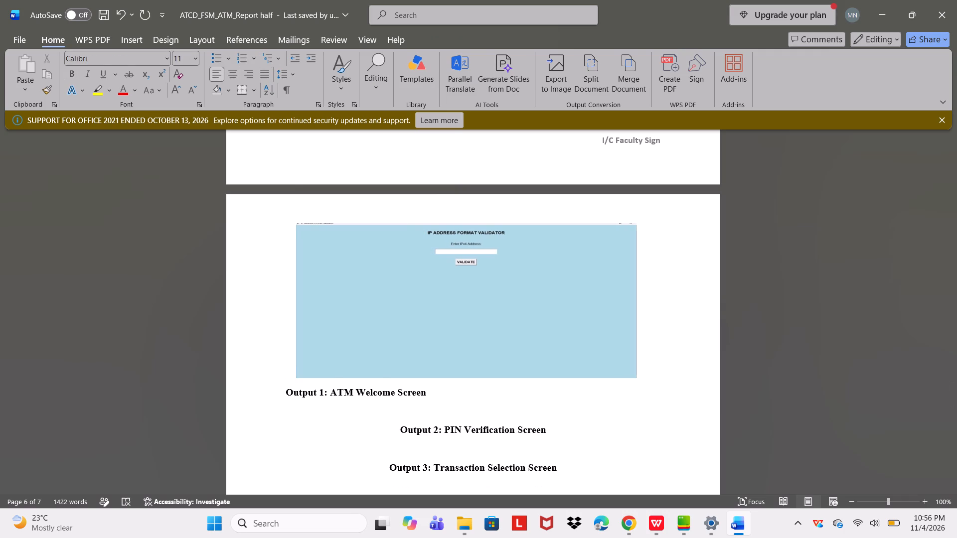
pyautogui.press('space')
pyautogui.press('space')
pyautogui.press('space')
pyautogui.press('space')
pyautogui.press('space')
pyautogui.press('space')
pyautogui.press('space')
pyautogui.press('space')
pyautogui.press('space')
pyautogui.press('space')
pyautogui.press('space')
pyautogui.press('space')
pyautogui.press('space')
pyautogui.press('space')
pyautogui.press('space')
pyautogui.press('space')
pyautogui.press('space')
pyautogui.press('space')
pyautogui.press('space')
pyautogui.press('space')
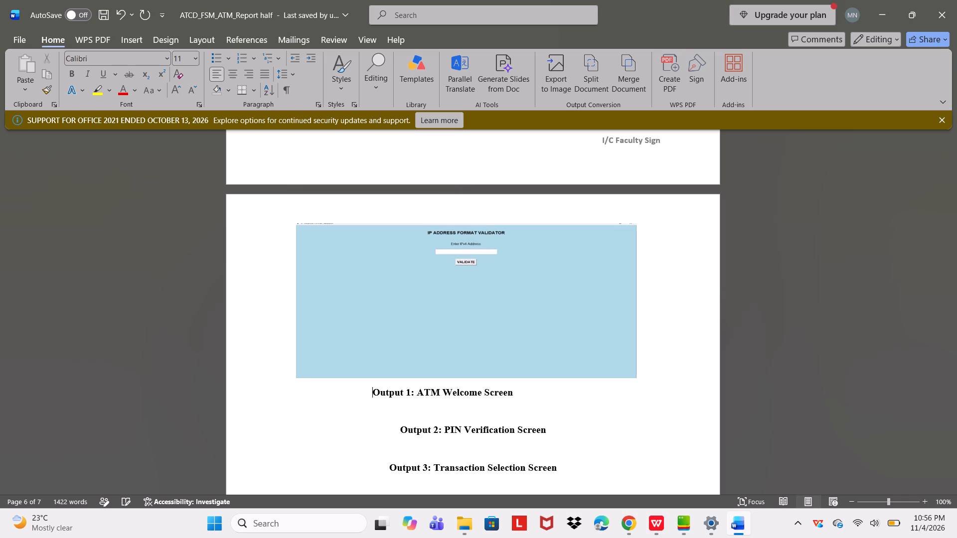
pyautogui.press('space')
pyautogui.press('space')
pyautogui.press('space')
pyautogui.press('space')
pyautogui.press('space')
pyautogui.press('space')
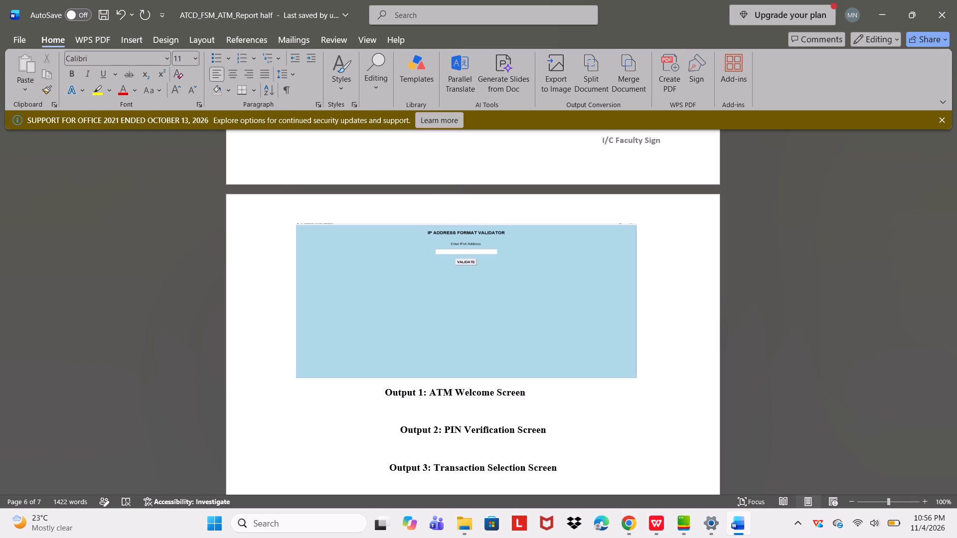
# Replace "ATM" in the Output 1 caption so it reads "Output 1: Ip address Welcome Screen".
pyautogui.click(455, 390)
pyautogui.press('BackSpace')
pyautogui.press('BackSpace')
pyautogui.press('BackSpace')
pyautogui.press('BackSpace')
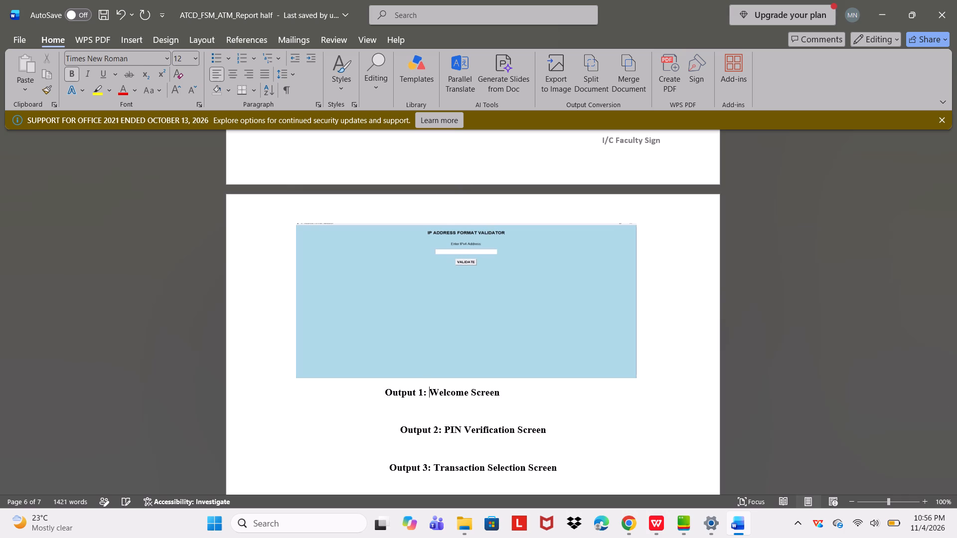
pyautogui.write('ip adre')
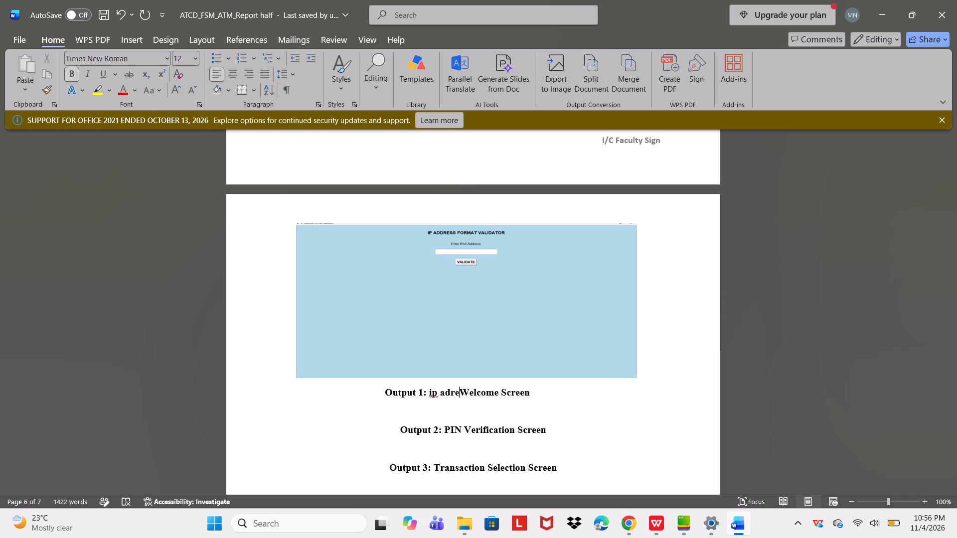
pyautogui.press('BackSpace')
pyautogui.press('BackSpace')
pyautogui.write('dress')
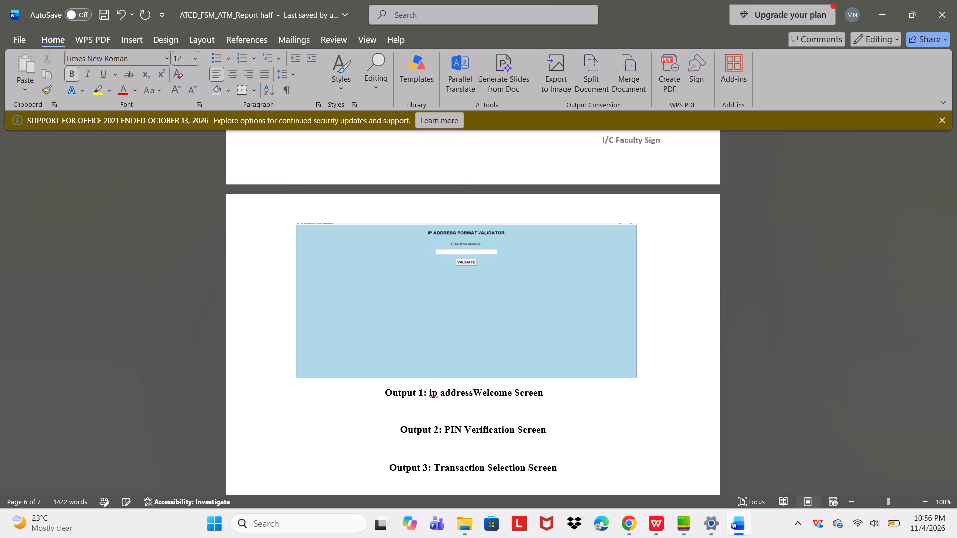
pyautogui.press('space')
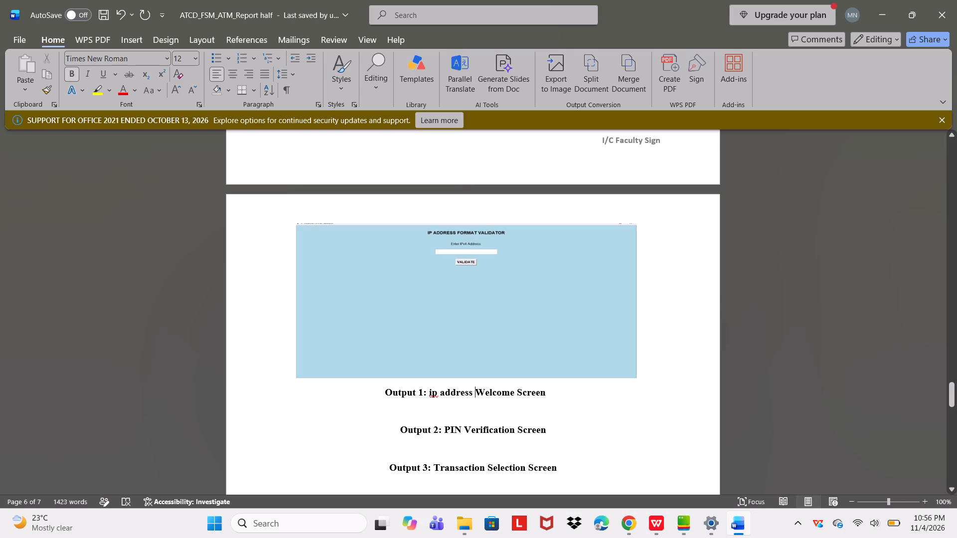
pyautogui.click(430, 391)
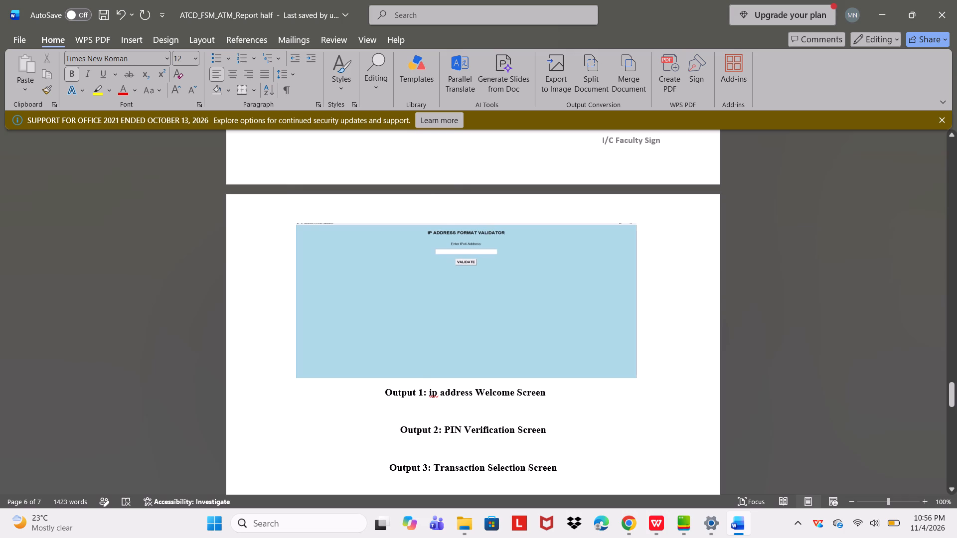
pyautogui.click(432, 391)
pyautogui.press('BackSpace')
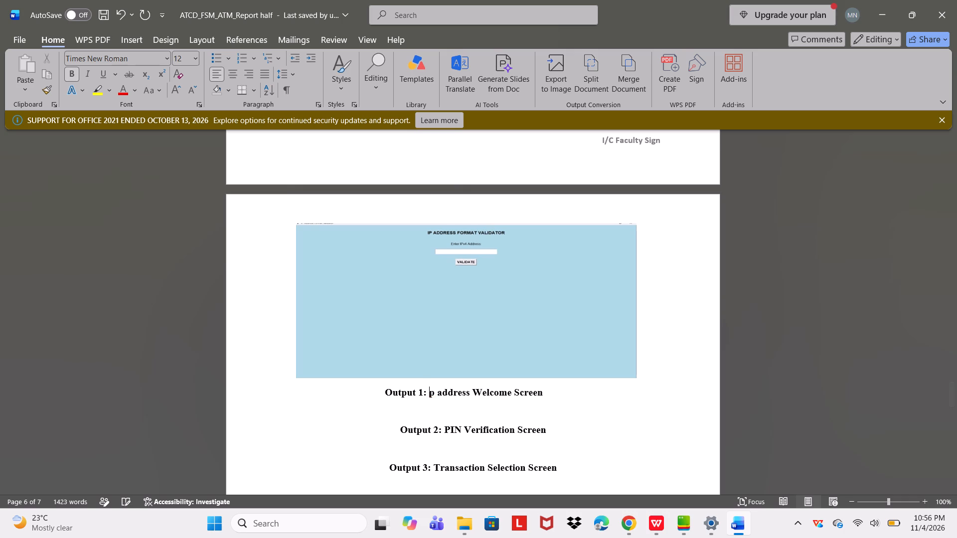
pyautogui.press('i')
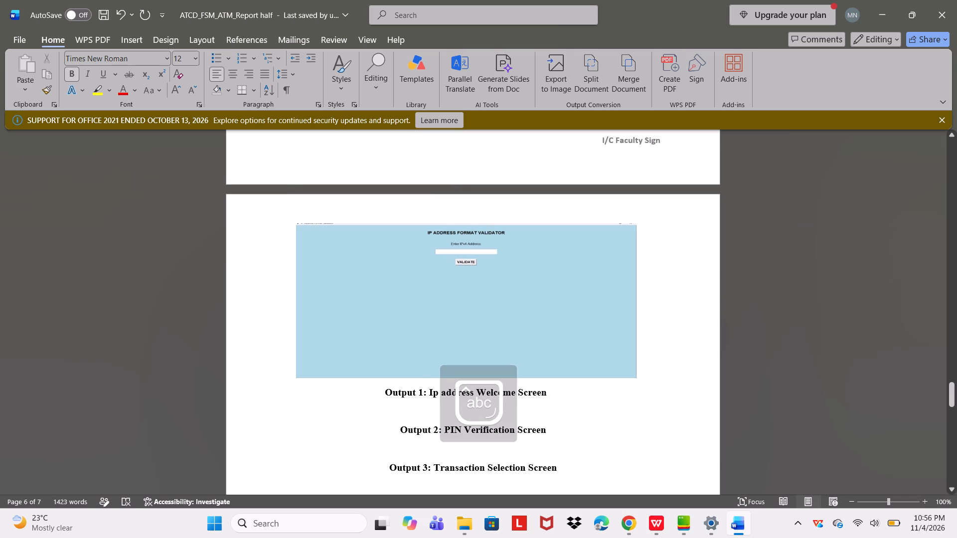
# Add a line below the Output 1 caption and insert the fourth of today's WhatsApp images from the device's Downloads folder there.
pyautogui.scroll(-1, 519, 391)
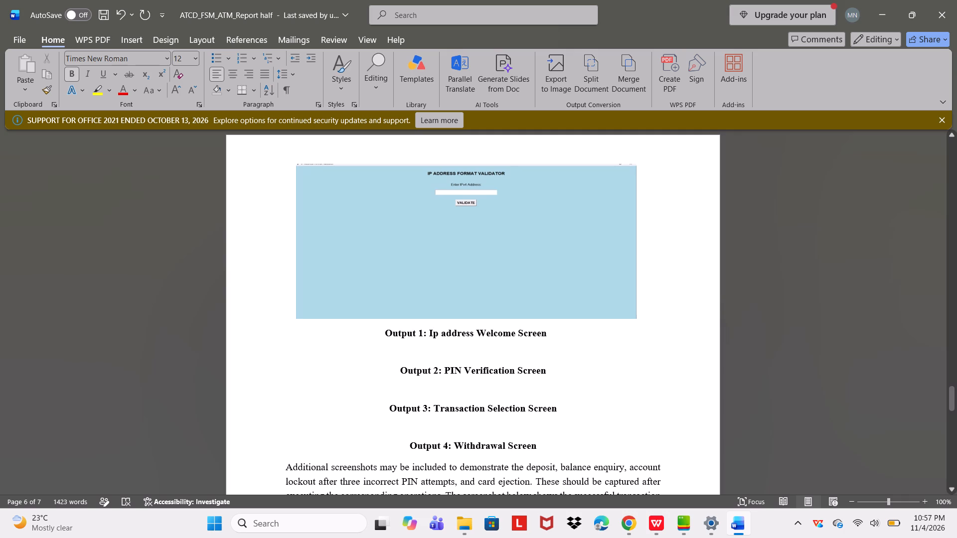
pyautogui.click(559, 332)
pyautogui.press('Return')
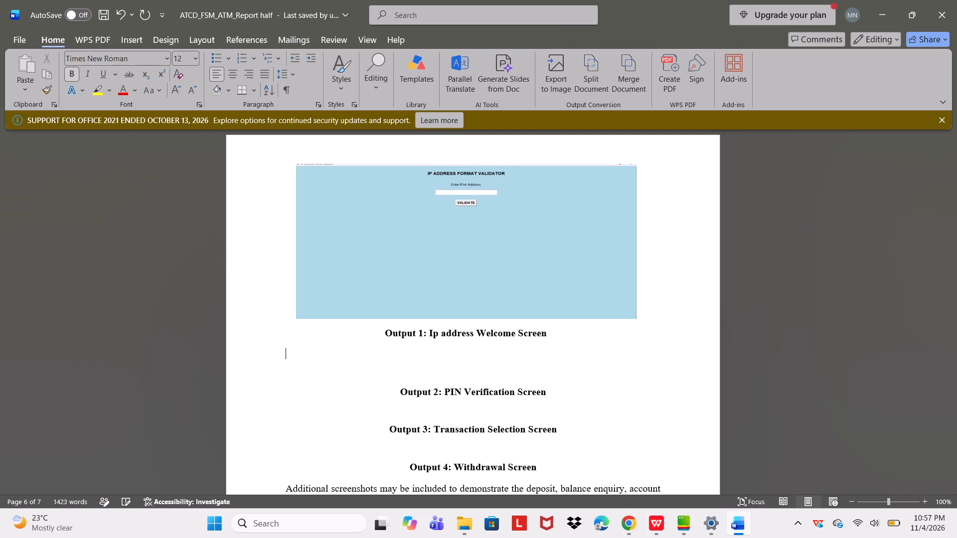
pyautogui.click(129, 39)
pyautogui.click(134, 82)
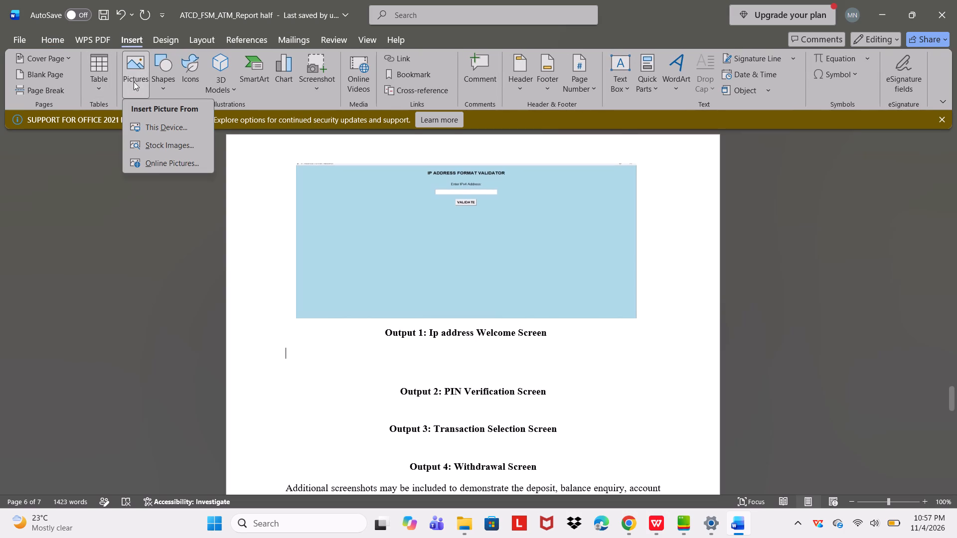
pyautogui.click(151, 130)
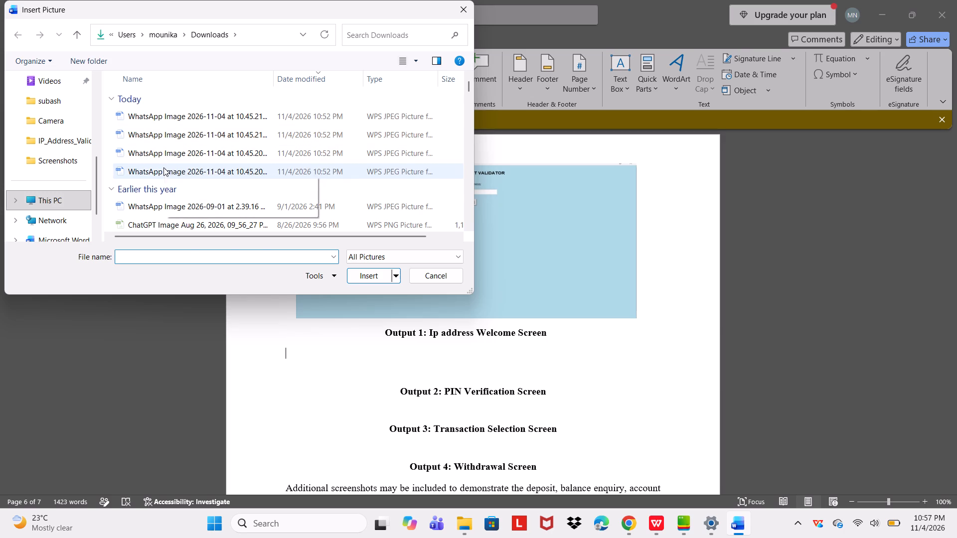
pyautogui.click(163, 167)
pyautogui.click(367, 275)
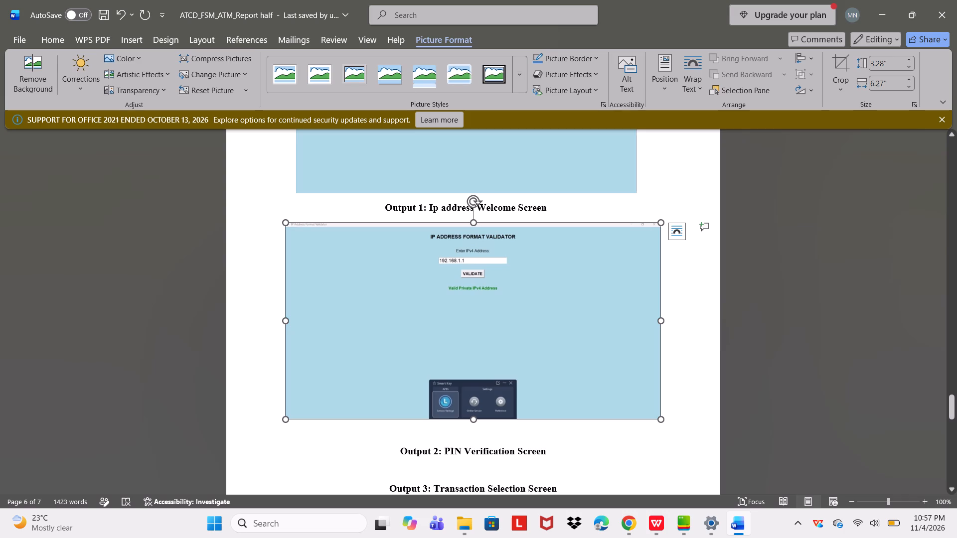
# Narrow the inserted 192.168.1.1 screenshot to about the same width as the picture above the Output 1 caption.
pyautogui.moveTo(283, 322); pyautogui.dragTo(311, 325)
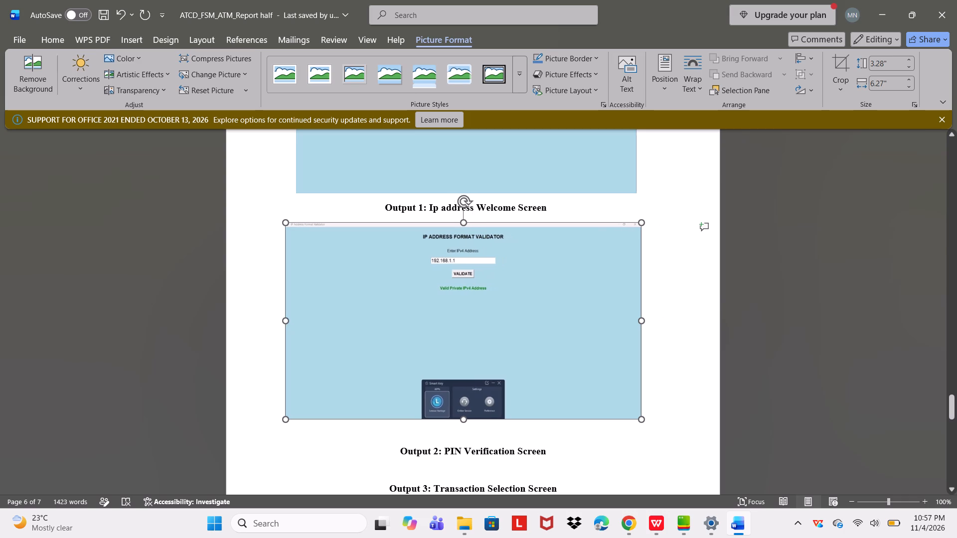
pyautogui.moveTo(311, 325); pyautogui.dragTo(319, 326)
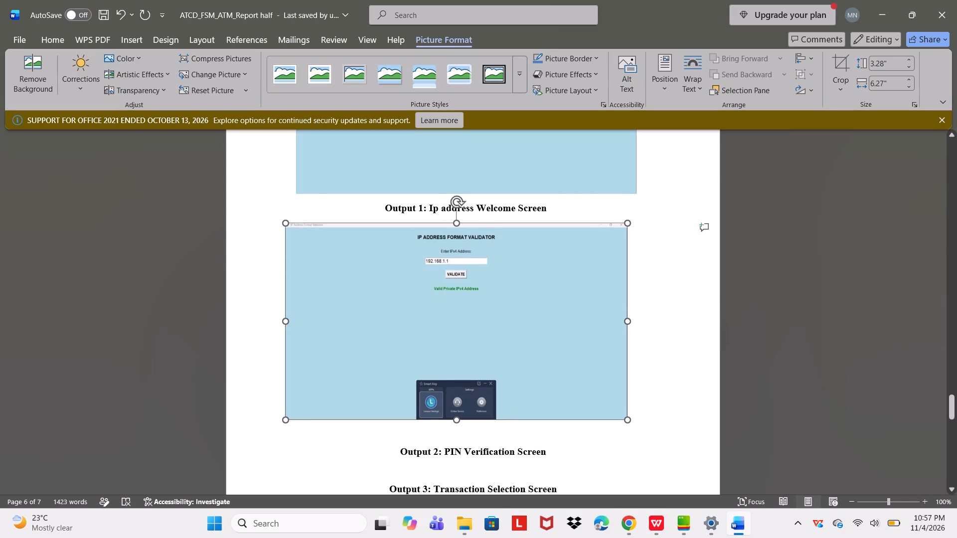
# Indent the 192.168.1.1 screenshot with five spaces so it lines up with the picture above.
pyautogui.click(279, 409)
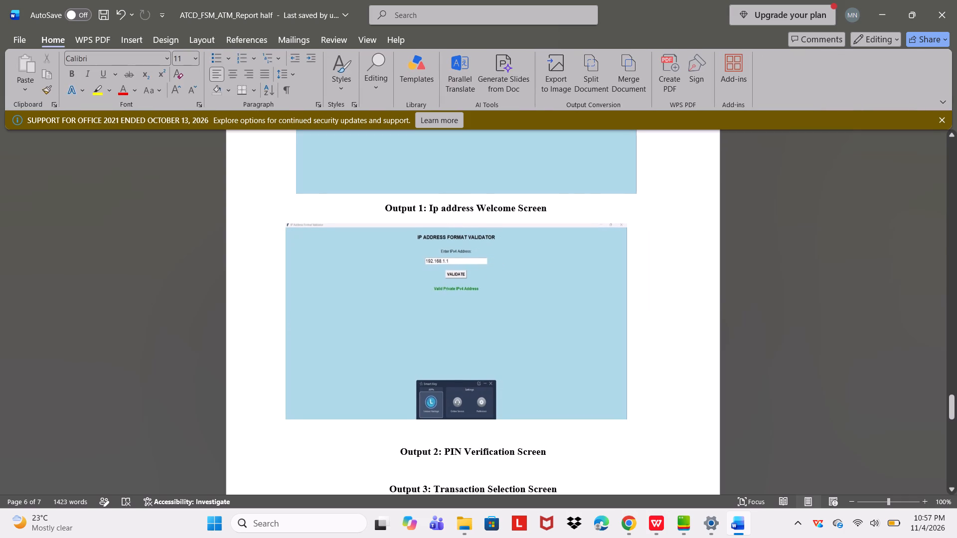
pyautogui.press('space')
pyautogui.press('space')
pyautogui.press('space')
pyautogui.press('space')
pyautogui.press('space')
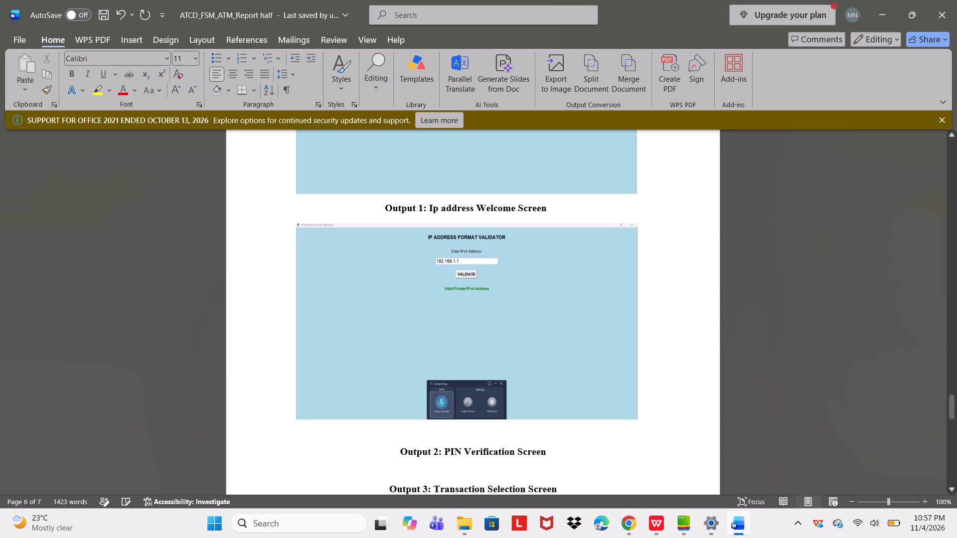
# Adjust the height of the 192.168.1.1 screenshot below the Output 1 caption so it is slightly taller, keeping its width.
pyautogui.moveTo(469, 226); pyautogui.dragTo(469, 228)
pyautogui.moveTo(469, 228); pyautogui.dragTo(469, 254)
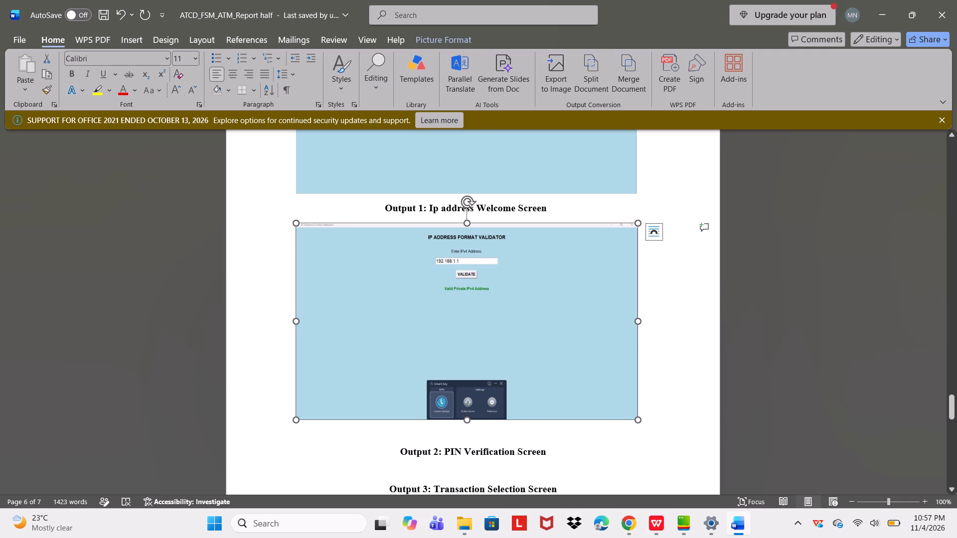
pyautogui.moveTo(468, 226); pyautogui.dragTo(470, 253)
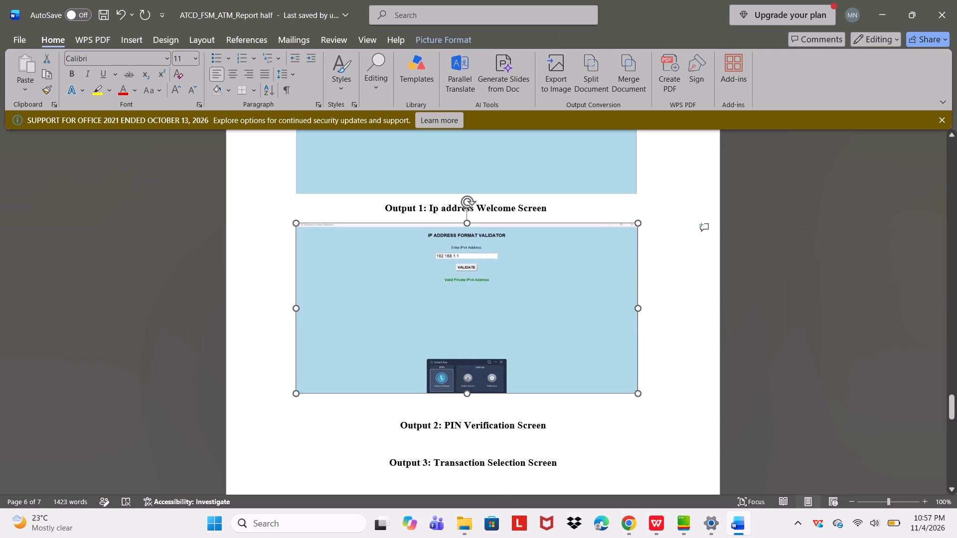
pyautogui.moveTo(470, 253); pyautogui.dragTo(468, 241)
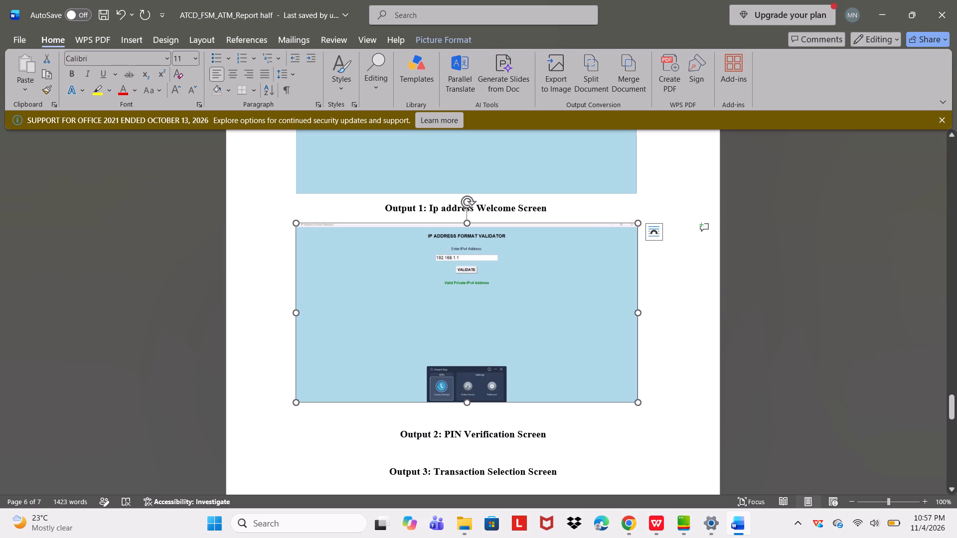
pyautogui.moveTo(468, 403); pyautogui.dragTo(474, 440)
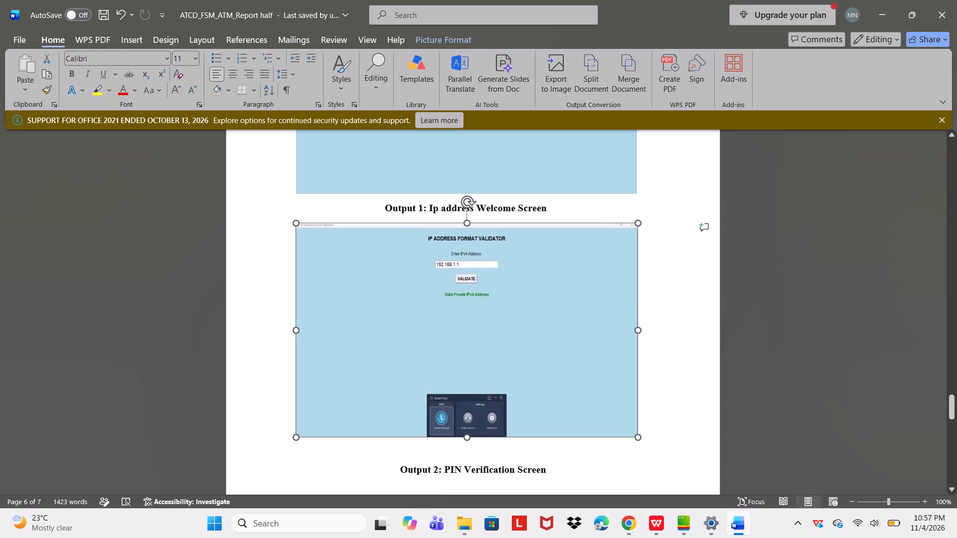
pyautogui.moveTo(474, 440); pyautogui.dragTo(475, 446)
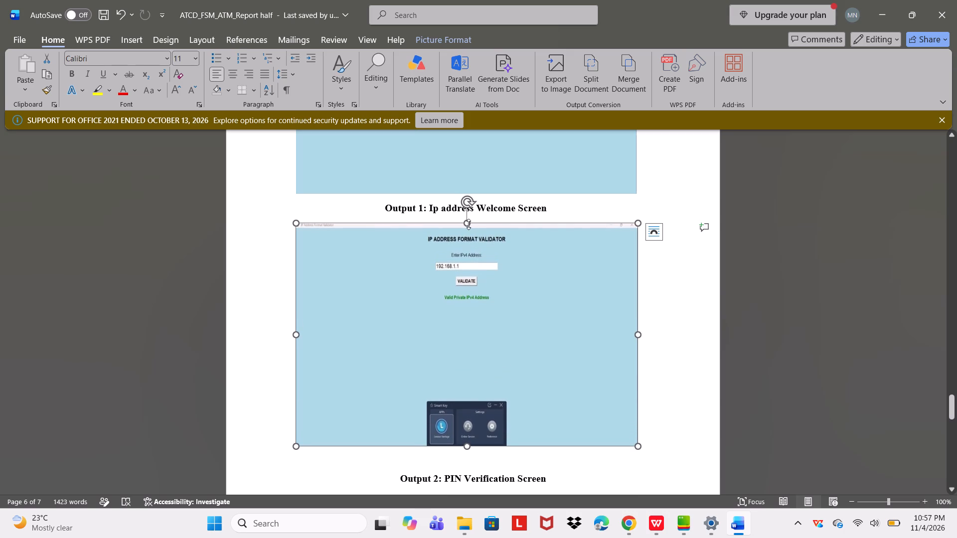
pyautogui.moveTo(469, 224); pyautogui.dragTo(469, 237)
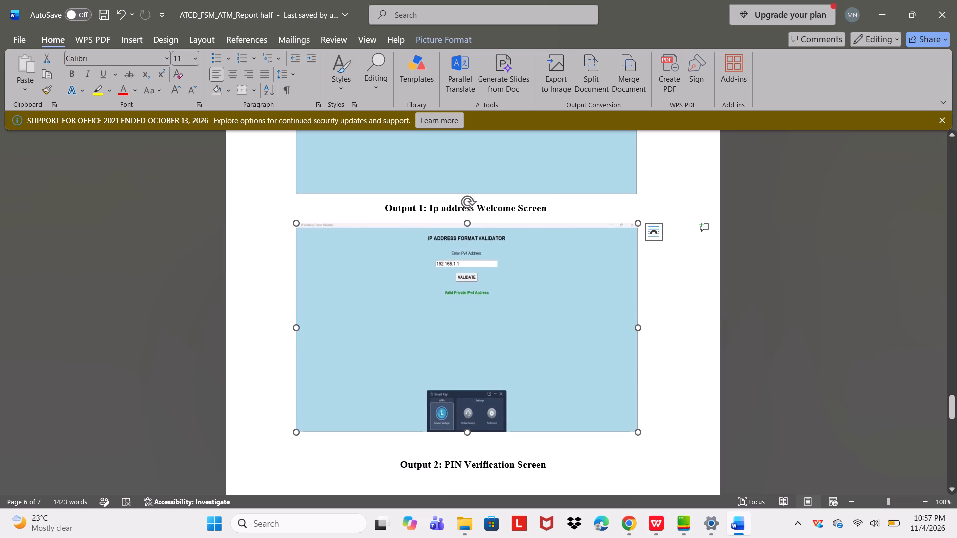
# Add a blank line between the Output 1 caption and the 192.168.1.1 screenshot, and indent the screenshot again with five spaces.
pyautogui.click(287, 223)
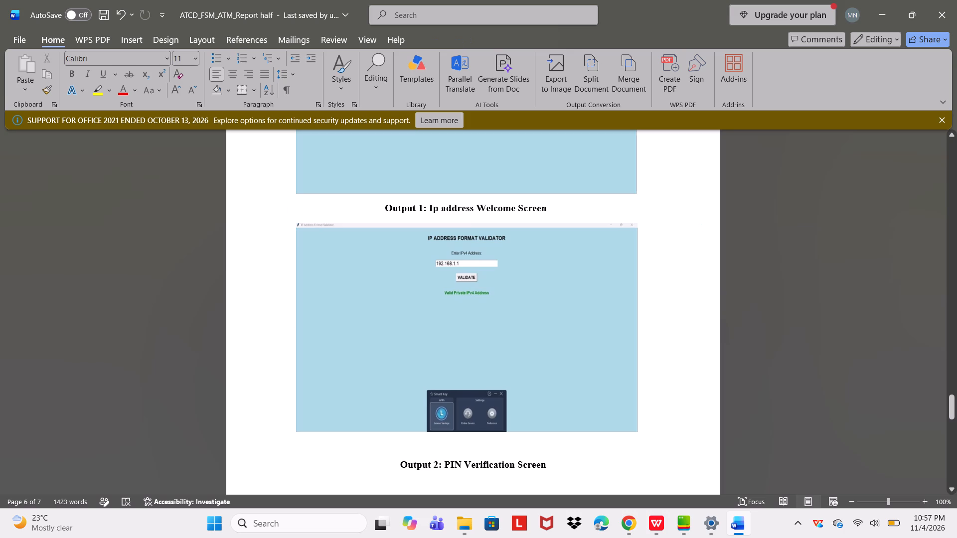
pyautogui.press('Return')
pyautogui.press('BackSpace')
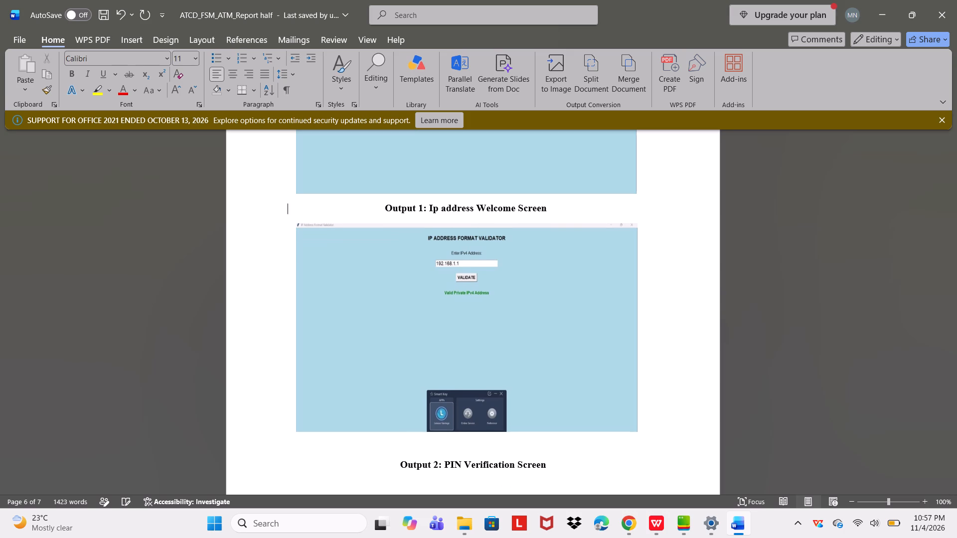
pyautogui.click(294, 230)
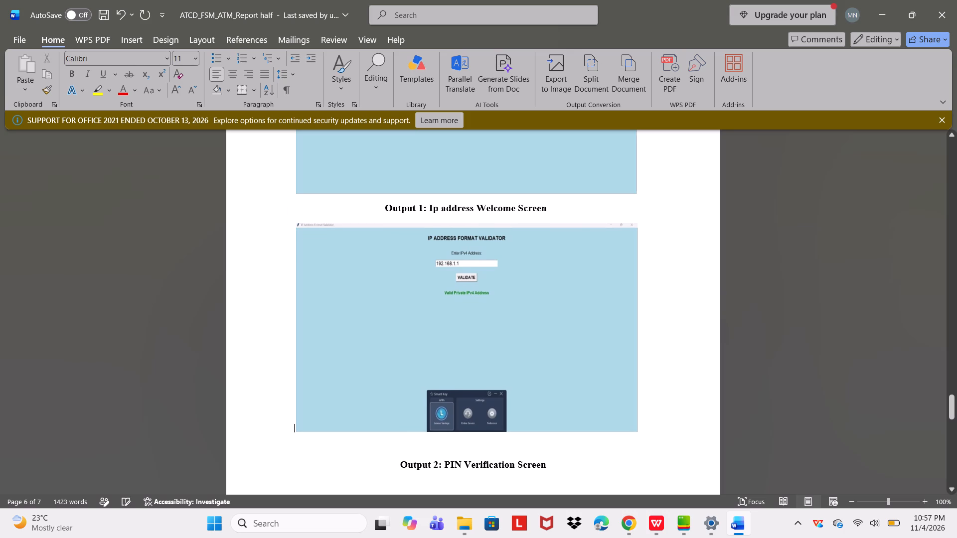
pyautogui.press('Return')
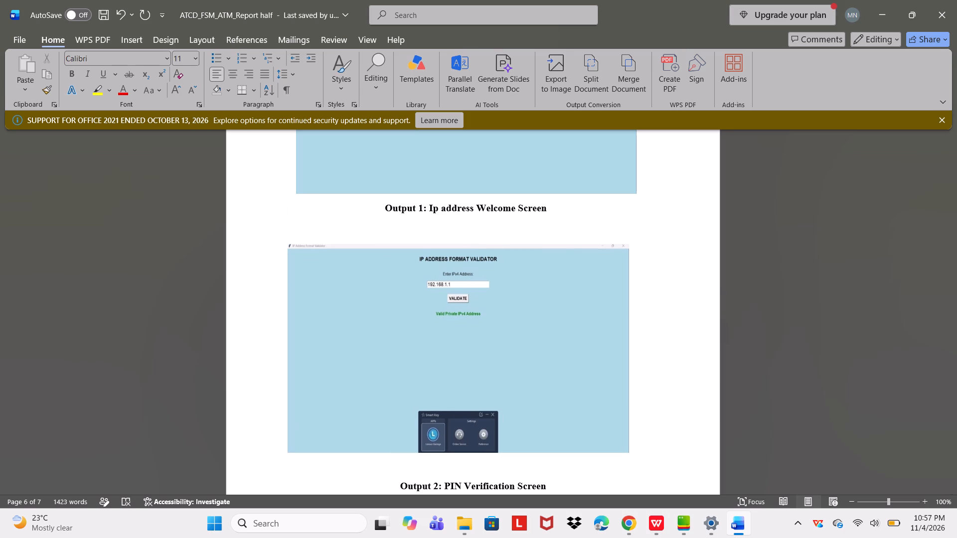
pyautogui.press('space')
pyautogui.press('space')
pyautogui.press('space')
pyautogui.press('space')
pyautogui.press('space')
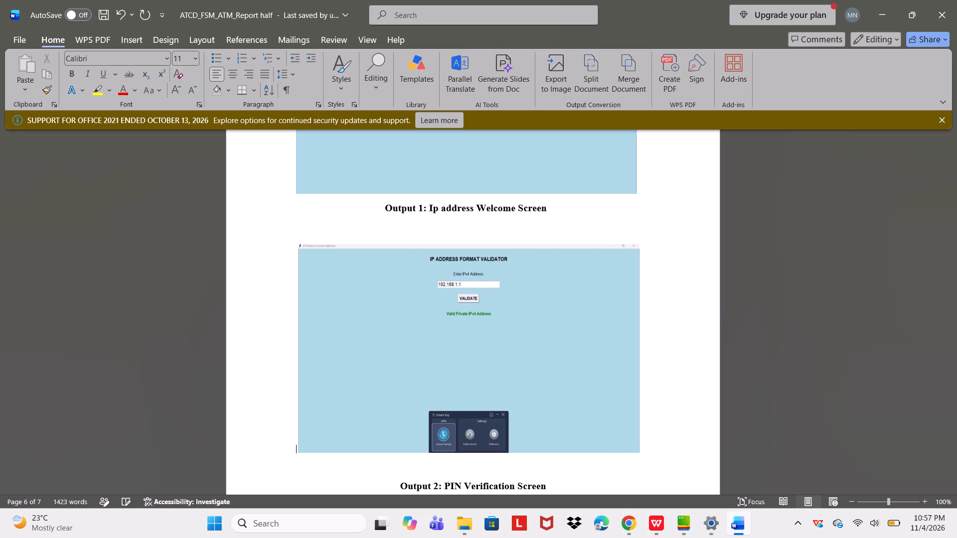
pyautogui.press('space')
pyautogui.press('BackSpace')
# Remove the blank line above the "Output 2: PIN Verification Screen" caption so it sits directly below the 192.168.1.1 screenshot.
pyautogui.scroll(-1, 273, 453)
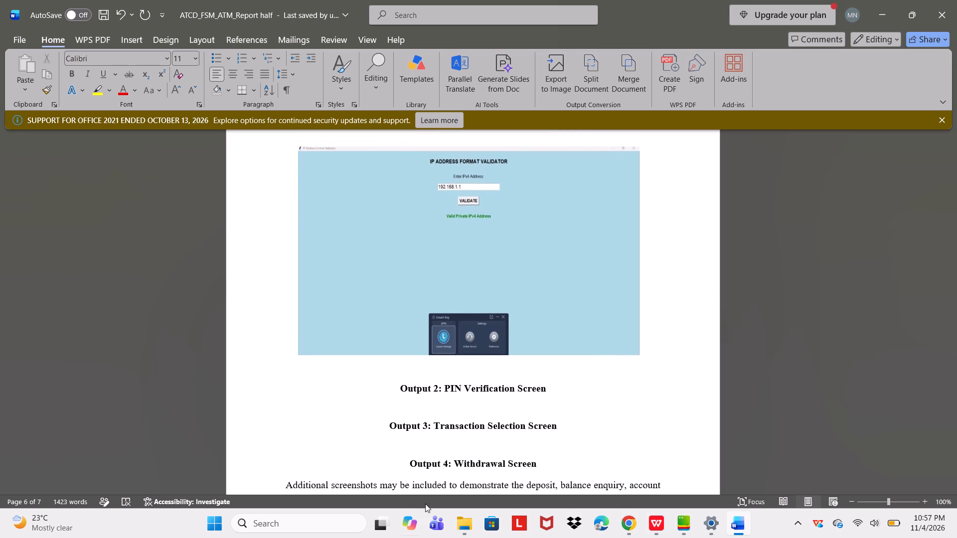
pyautogui.click(398, 387)
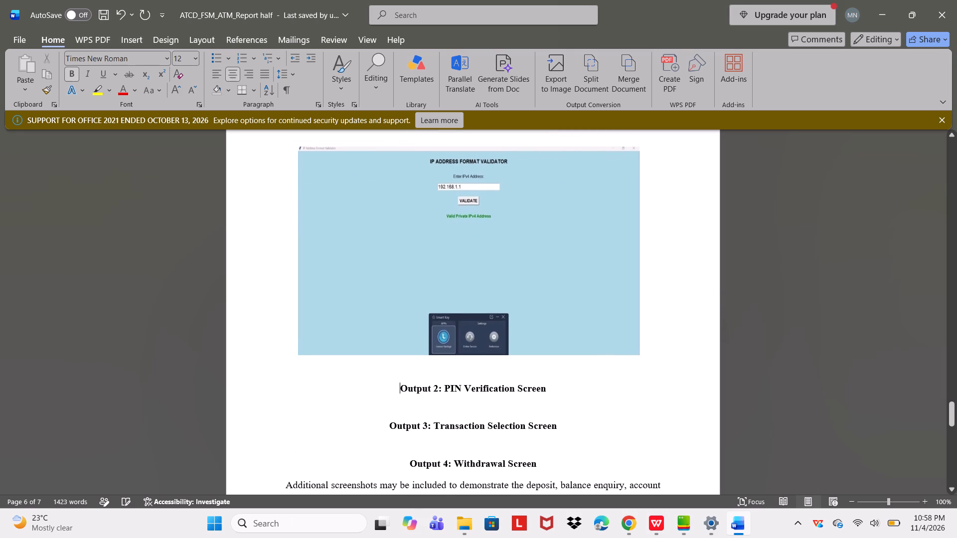
pyautogui.press('BackSpace')
pyautogui.press('BackSpace')
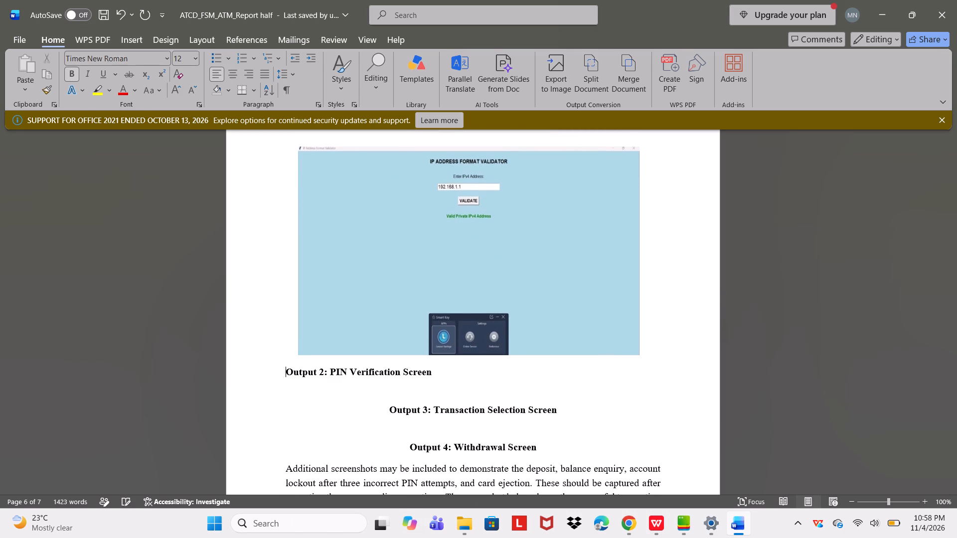
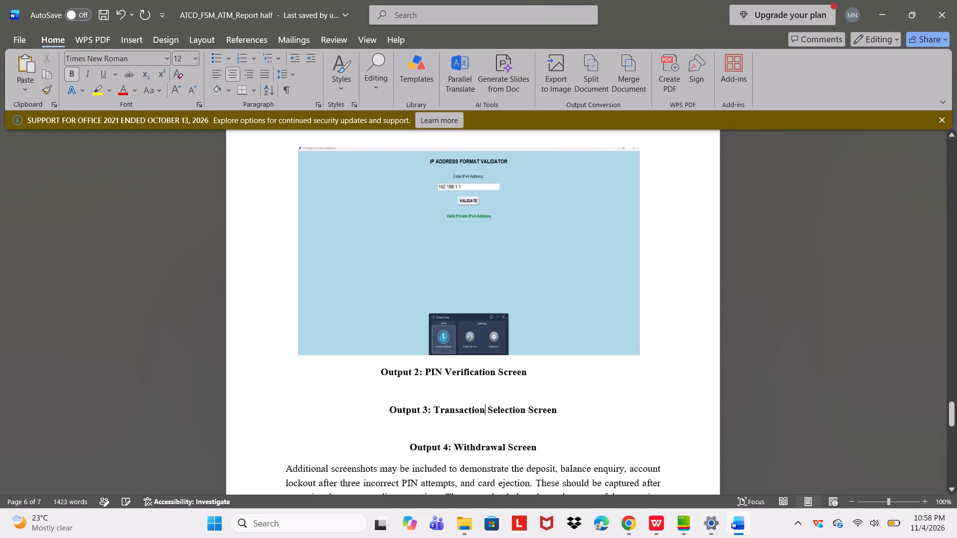
pyautogui.click(553, 248)
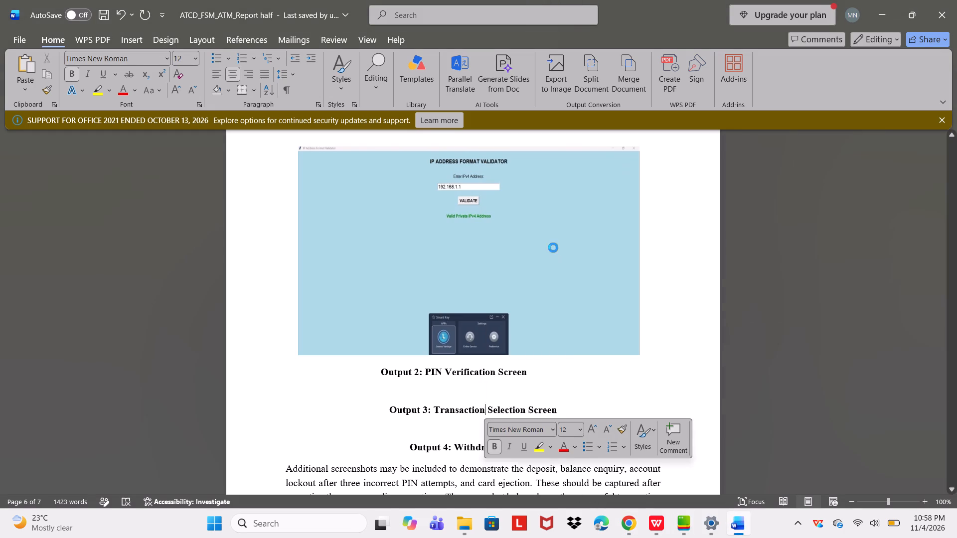
# Delete the word "Transaction" from the Output 3 caption so it reads "Valid Private IPv4 Address Selection Screen".
pyautogui.click(427, 410)
pyautogui.press('BackSpace')
pyautogui.press('BackSpace')
pyautogui.press('BackSpace')
pyautogui.press('BackSpace')
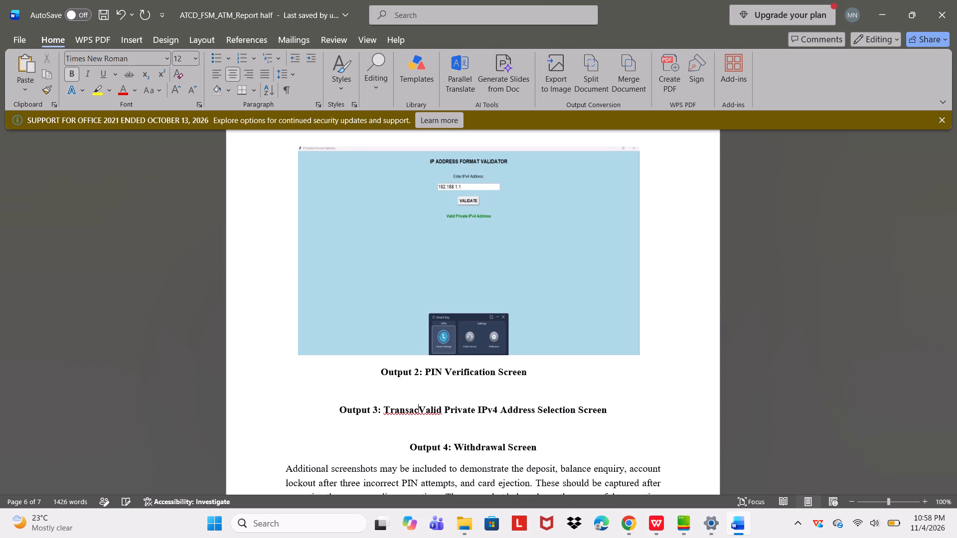
pyautogui.press('BackSpace')
pyautogui.press('BackSpace')
pyautogui.press('BackSpace')
pyautogui.press('BackSpace')
pyautogui.press('BackSpace')
pyautogui.press('BackSpace')
pyautogui.press('BackSpace')
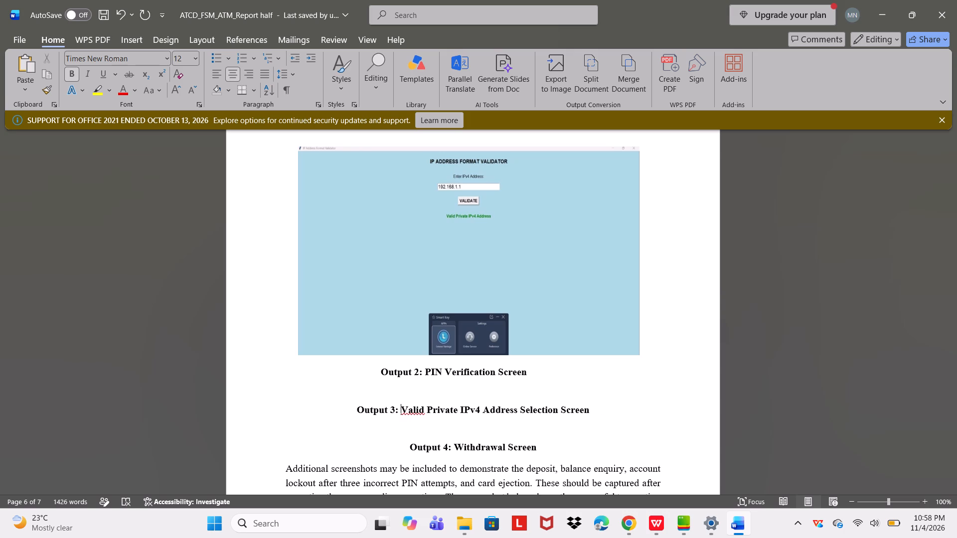
# Replace "PIN" in the Output 2 caption with the copied text "Valid Private IPv4 Address".
pyautogui.scroll(-1, 427, 410)
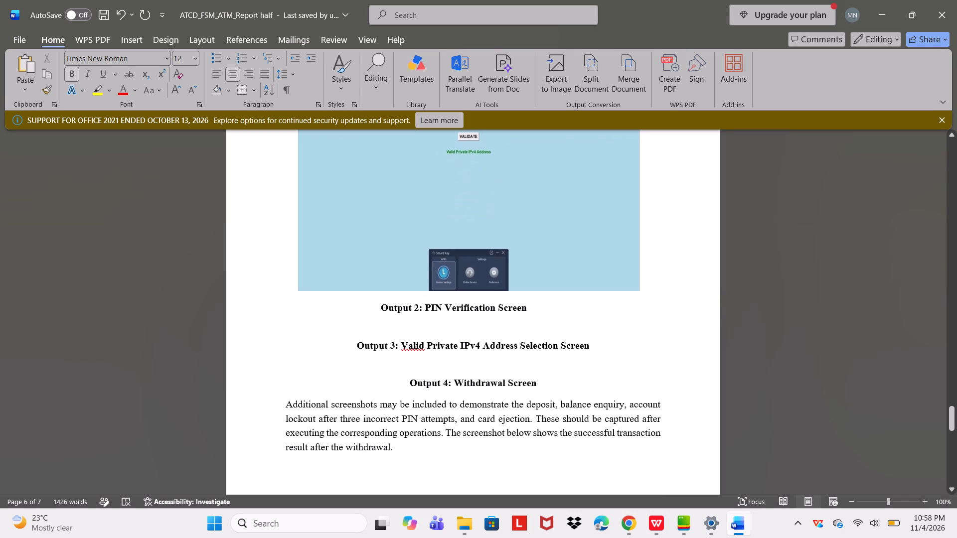
pyautogui.click(441, 305)
pyautogui.rightClick(441, 305)
# Paste "Valid Private IPv4 Address" into the Output 2 caption in place of "PIN".
pyautogui.click(505, 146)
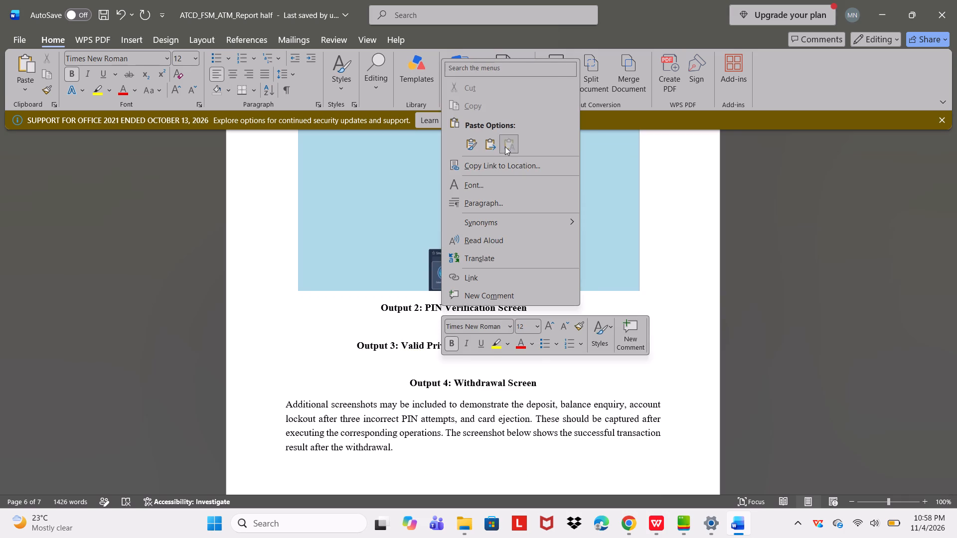
pyautogui.click(443, 304)
pyautogui.press('BackSpace')
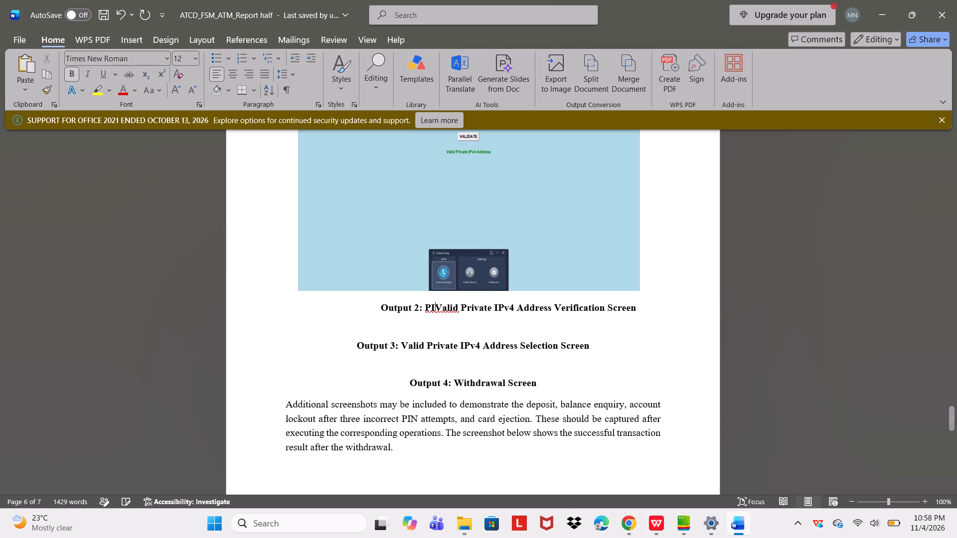
pyautogui.press('BackSpace')
pyautogui.press('BackSpace')
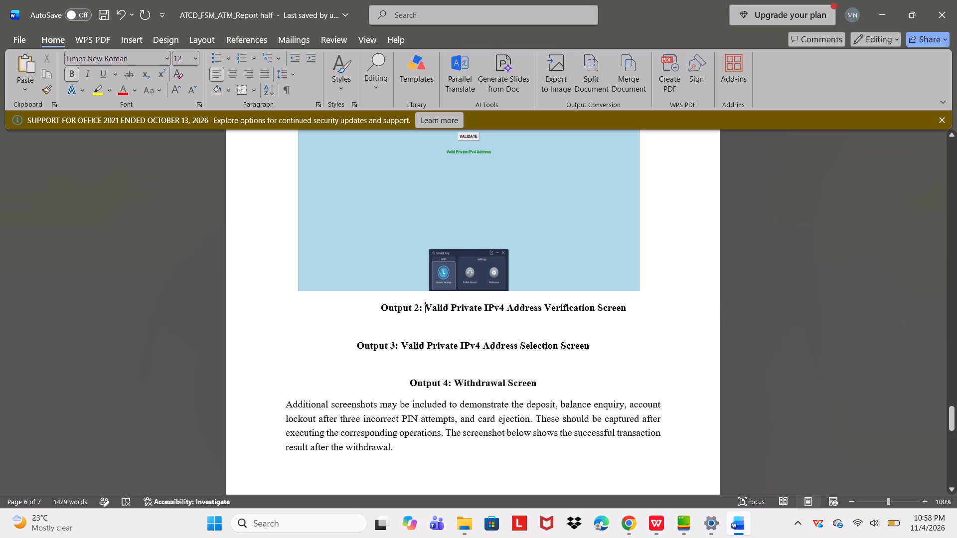
# Add blank lines below the Output 2 caption and insert the Downloads picture "WhatsApp Image 2026-11-04 at 10.45.21 PM" there.
pyautogui.click(627, 309)
pyautogui.press('Return')
pyautogui.press('Return')
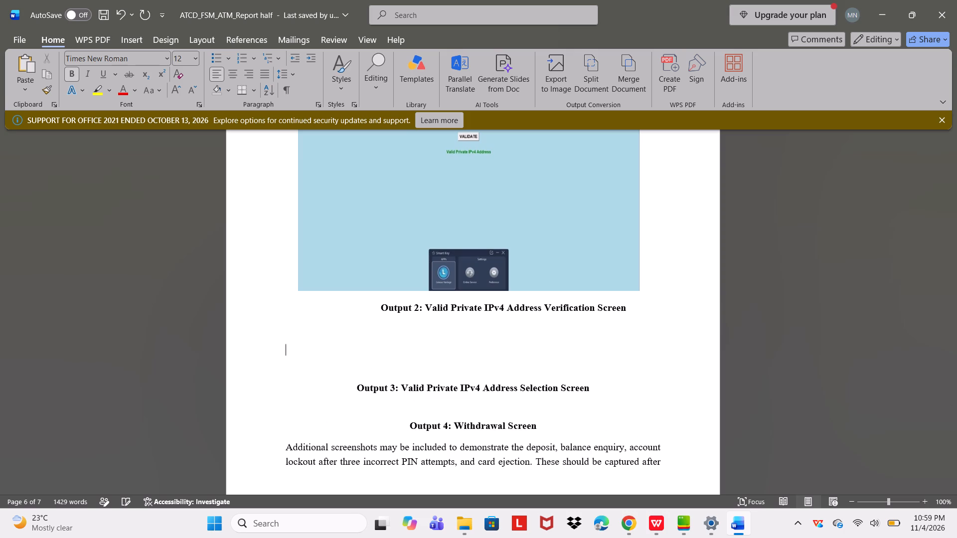
pyautogui.click(133, 39)
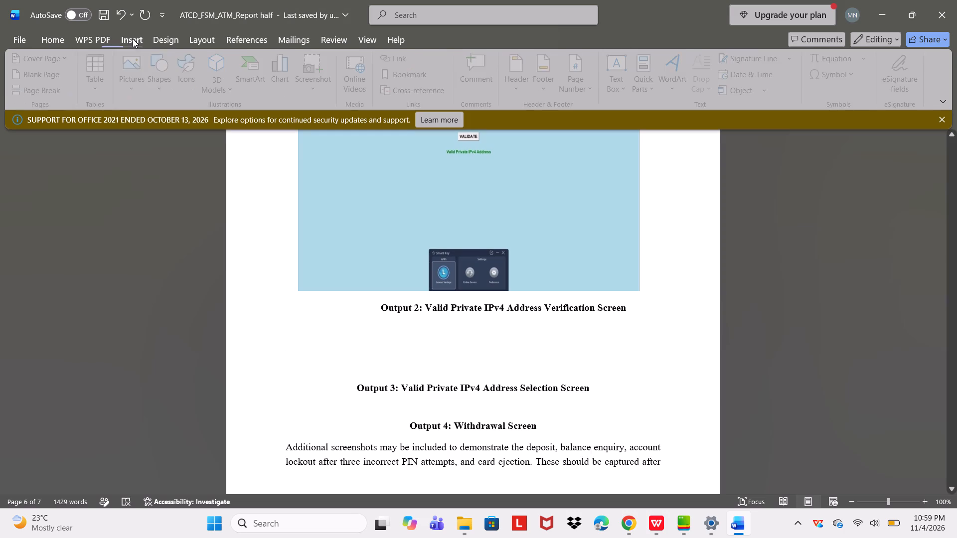
pyautogui.click(140, 91)
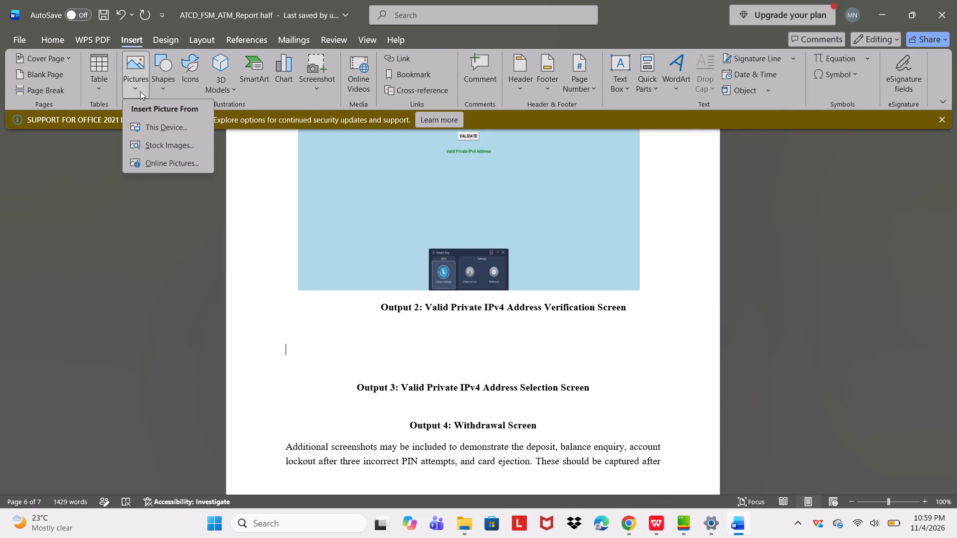
pyautogui.click(174, 123)
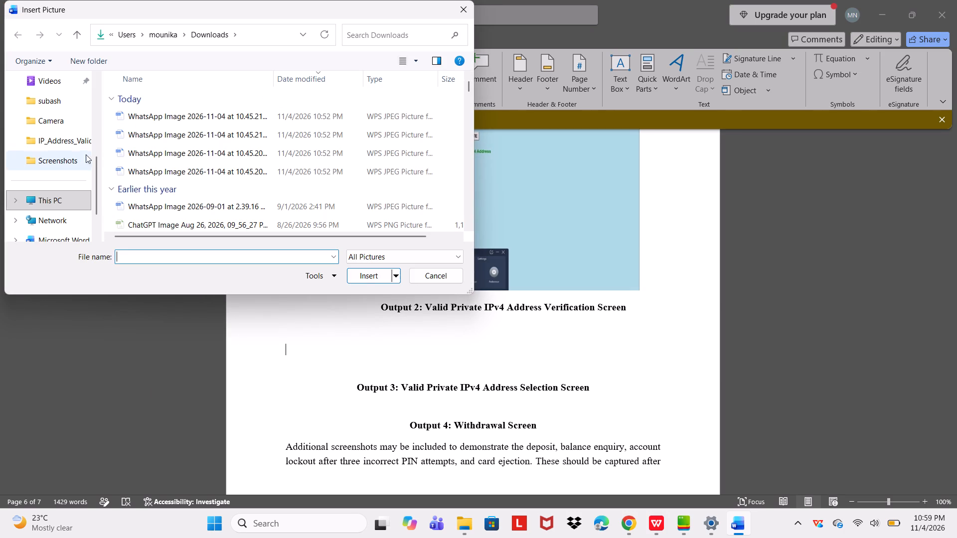
pyautogui.click(162, 132)
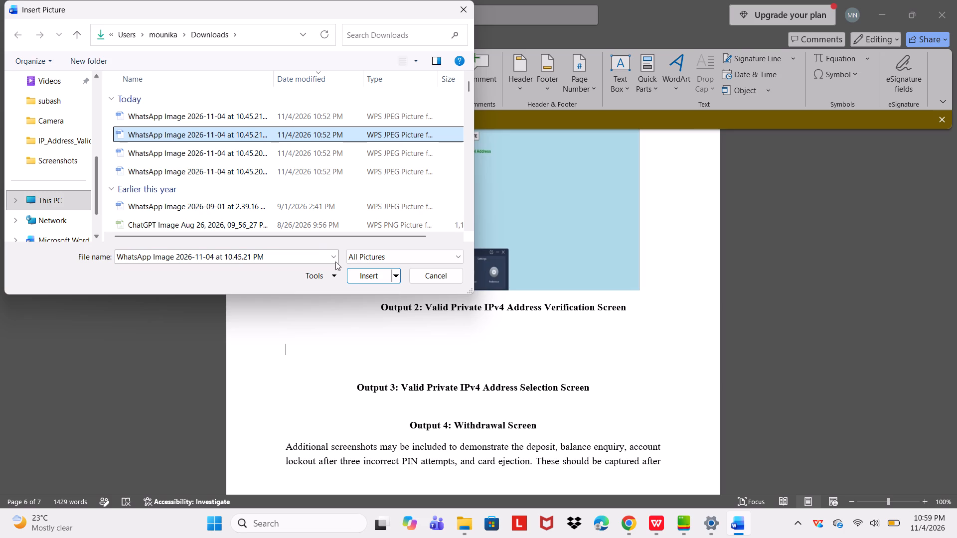
pyautogui.click(352, 277)
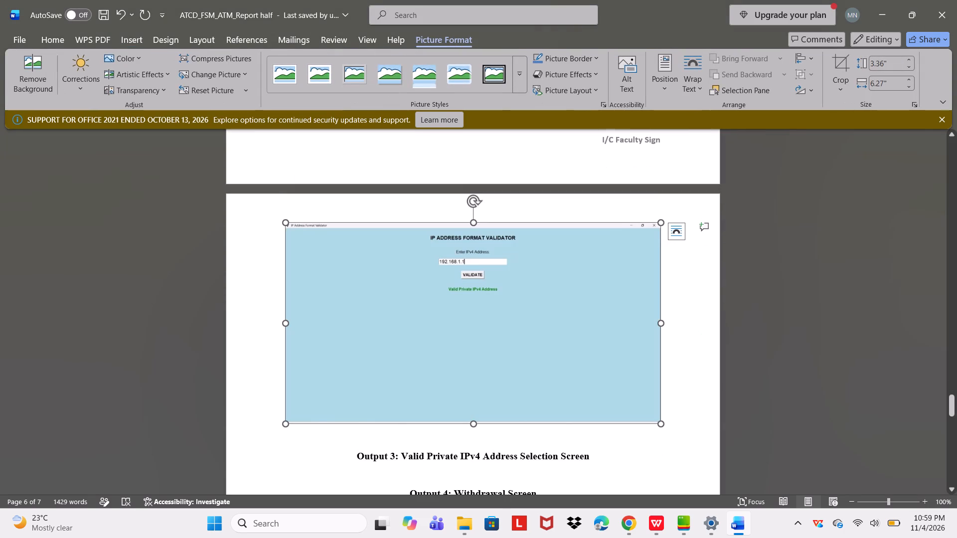
# Narrow the newly inserted 192.168.1.1 screenshot above the Output 3 caption slightly, keeping its height.
pyautogui.scroll(2, 392, 278)
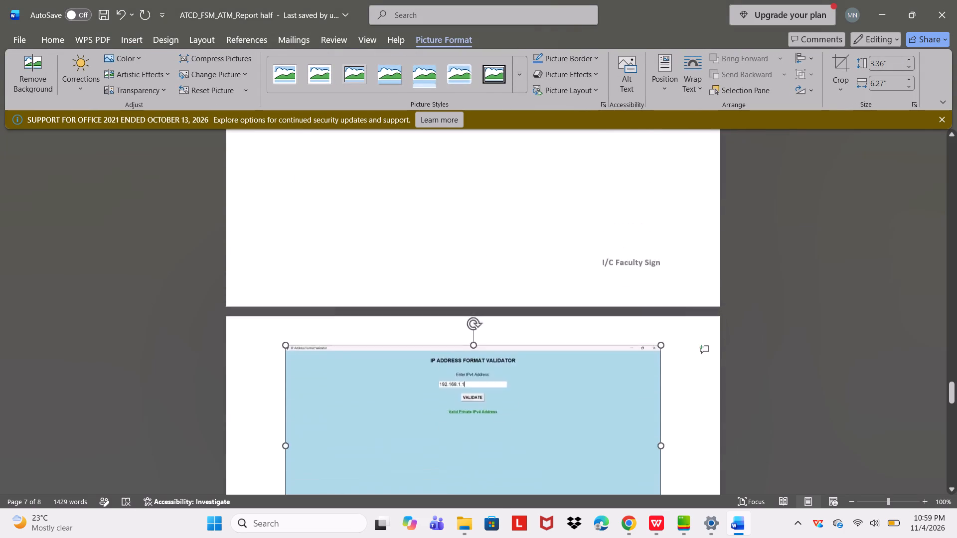
pyautogui.scroll(1, 392, 278)
pyautogui.hscroll(1, 392, 278)
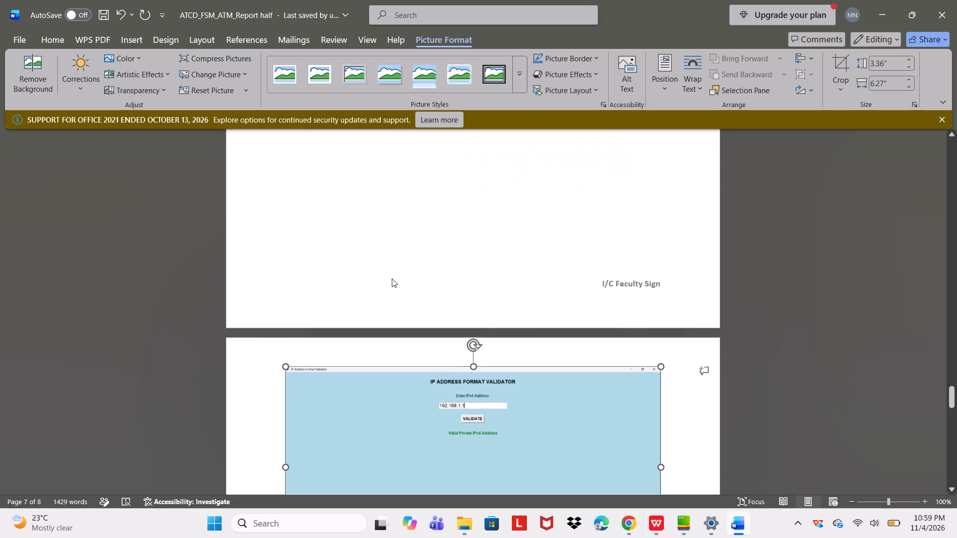
pyautogui.scroll(-2, 392, 278)
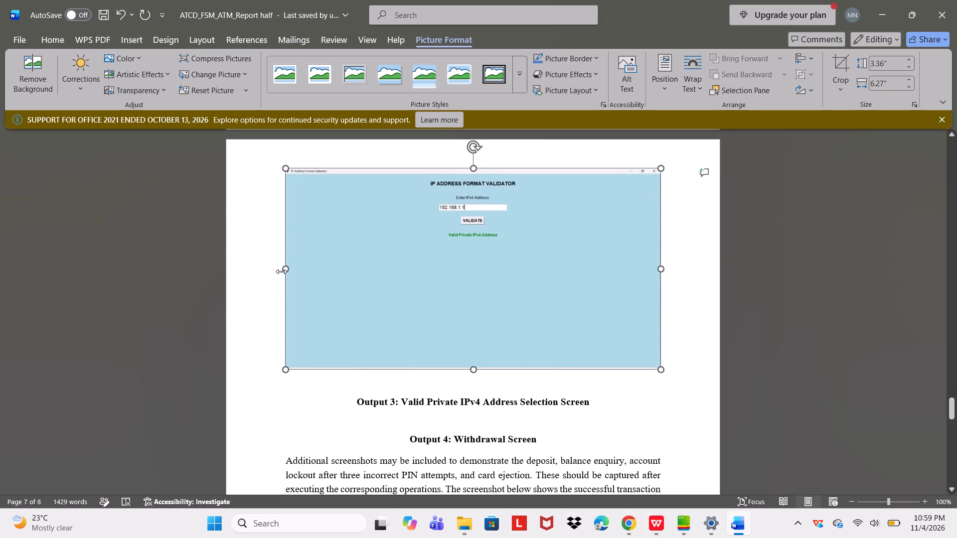
pyautogui.moveTo(286, 268); pyautogui.dragTo(312, 267)
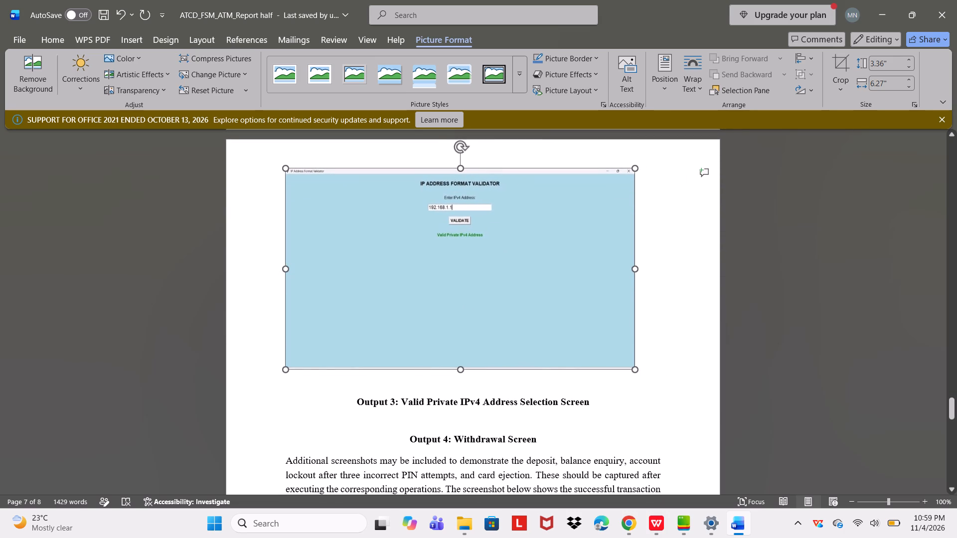
# Add two more blank lines directly below the Output 2 caption.
pyautogui.scroll(1, 374, 244)
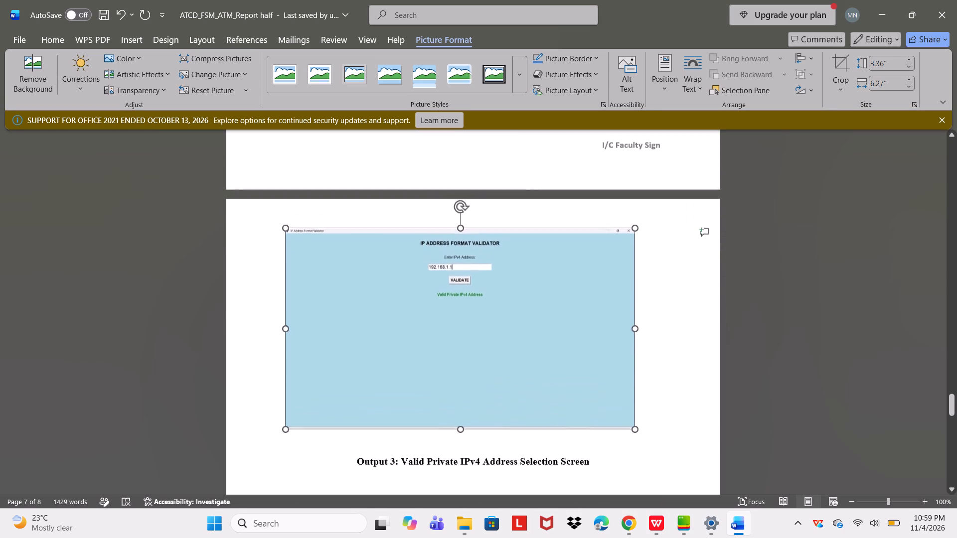
pyautogui.scroll(2, 374, 244)
pyautogui.scroll(-2, 374, 244)
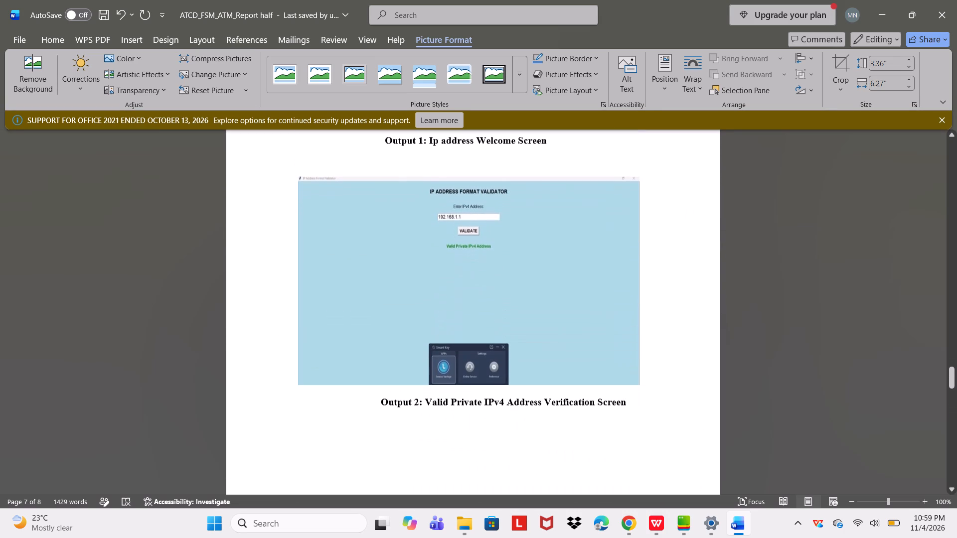
pyautogui.click(632, 400)
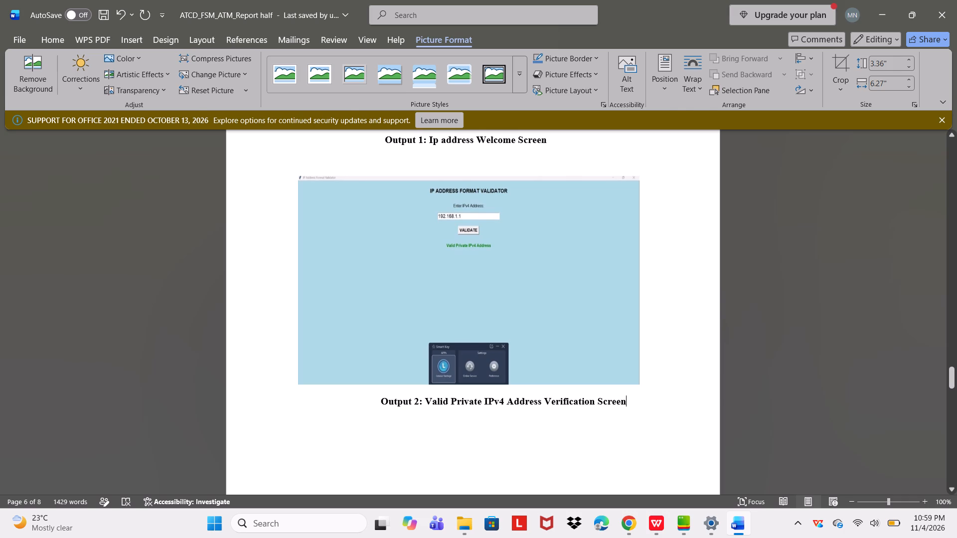
pyautogui.press('Return')
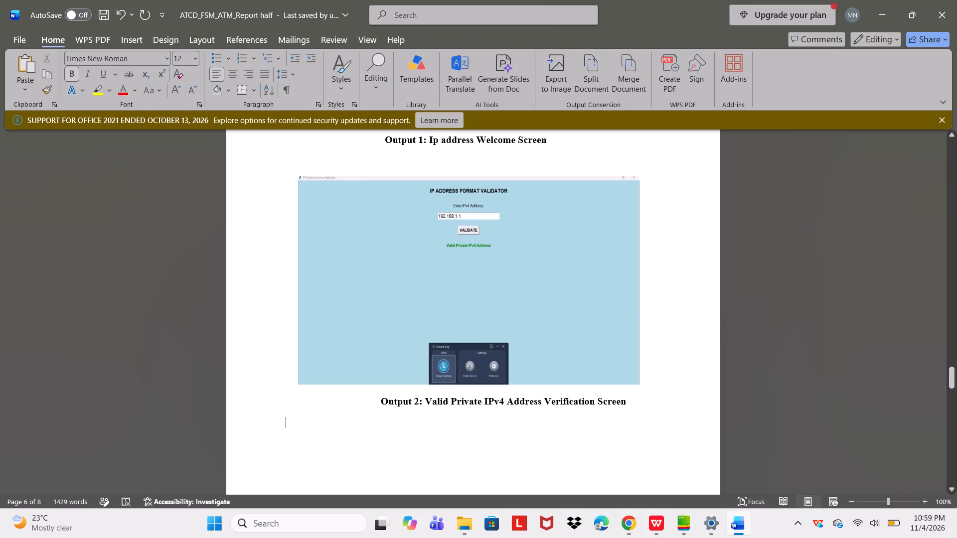
pyautogui.press('Return')
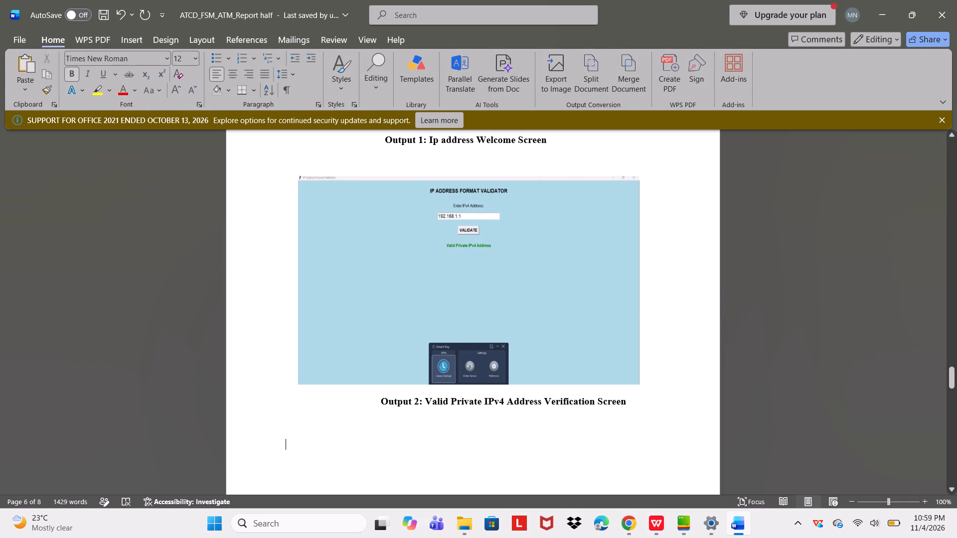
# Delete leading spaces before the Output 2 caption to shift it toward the centre under its screenshot.
pyautogui.click(382, 399)
pyautogui.press('BackSpace')
pyautogui.press('BackSpace')
pyautogui.press('BackSpace')
pyautogui.press('BackSpace')
pyautogui.press('BackSpace')
pyautogui.press('BackSpace')
pyautogui.press('BackSpace')
pyautogui.press('BackSpace')
pyautogui.press('BackSpace')
pyautogui.press('BackSpace')
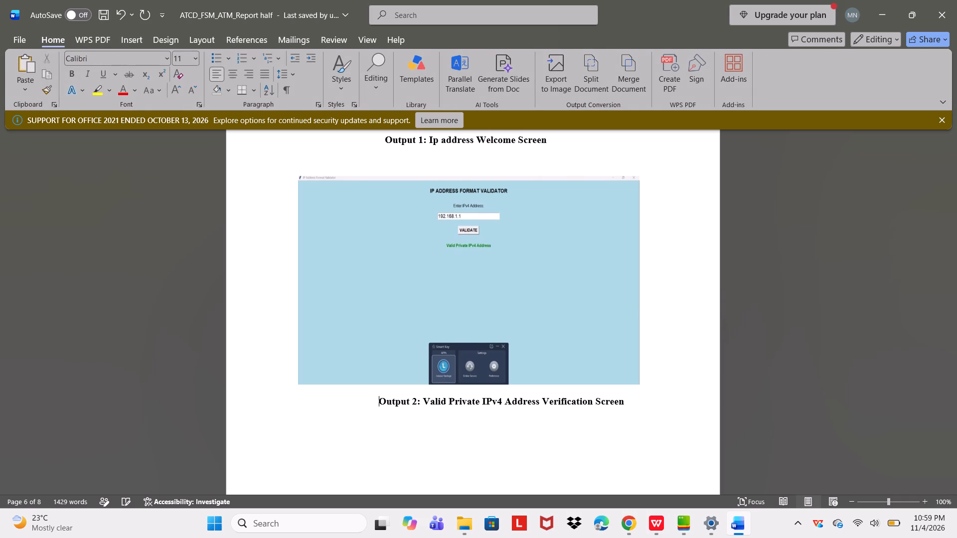
pyautogui.press('BackSpace')
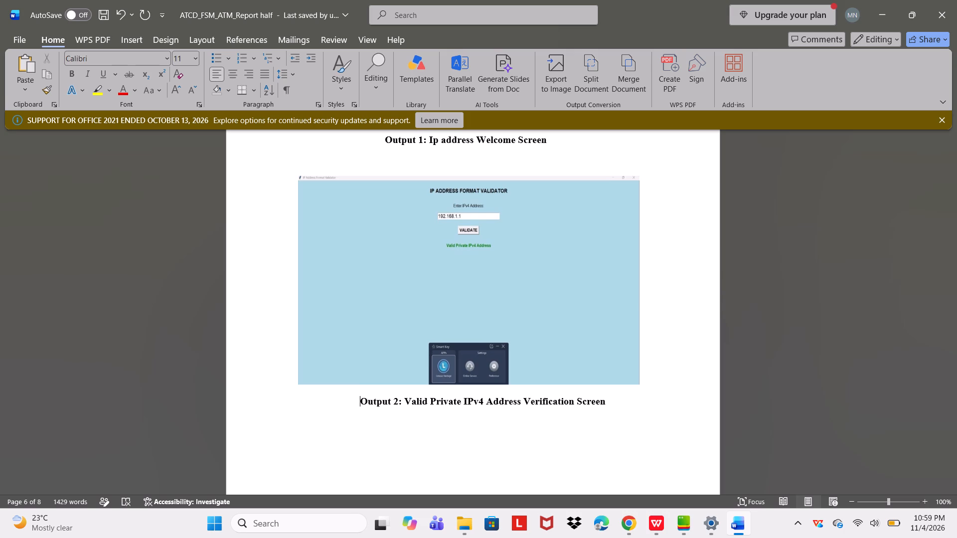
# Insert the Downloads picture "WhatsApp Image 2026-11-04 at 10.45.20 PM (1)" directly before the Output 2 caption text.
pyautogui.click(131, 41)
pyautogui.click(131, 66)
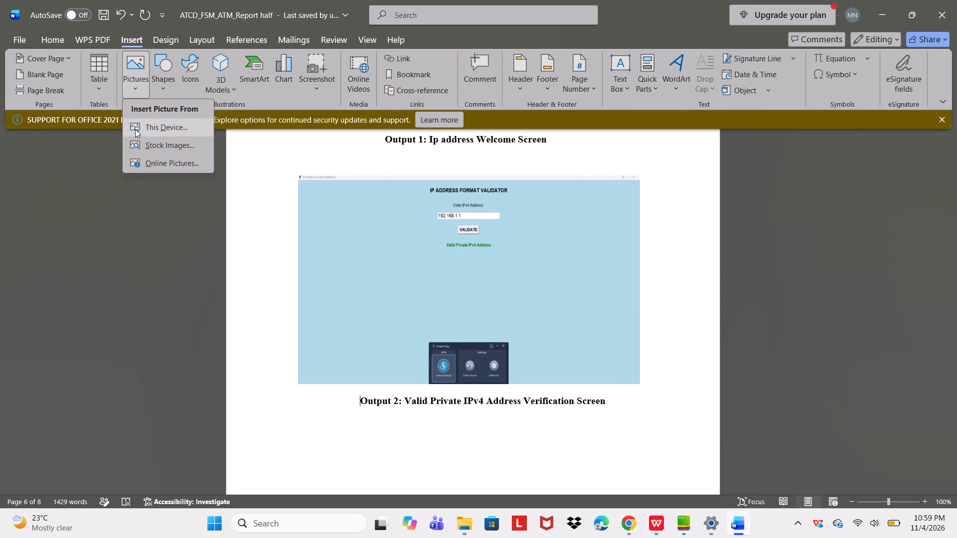
pyautogui.click(135, 129)
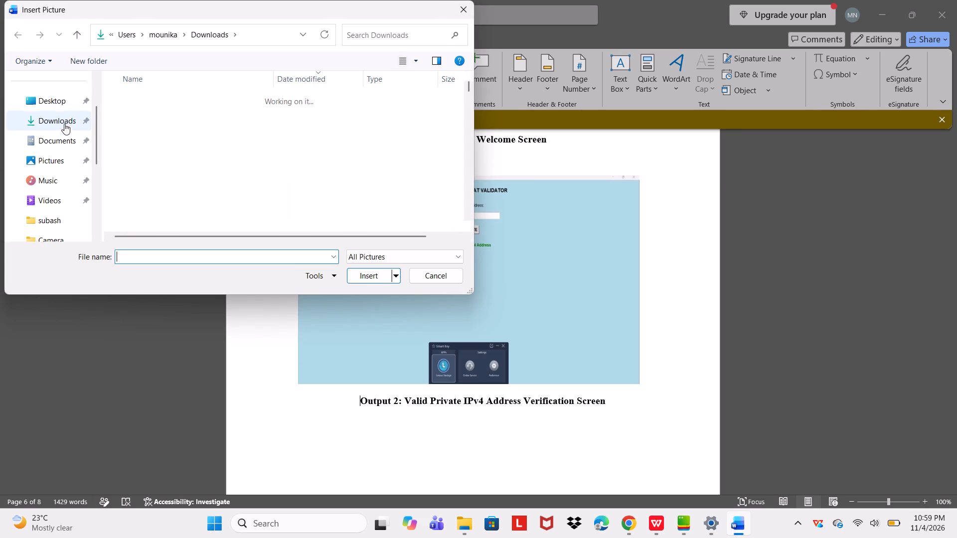
pyautogui.click(146, 155)
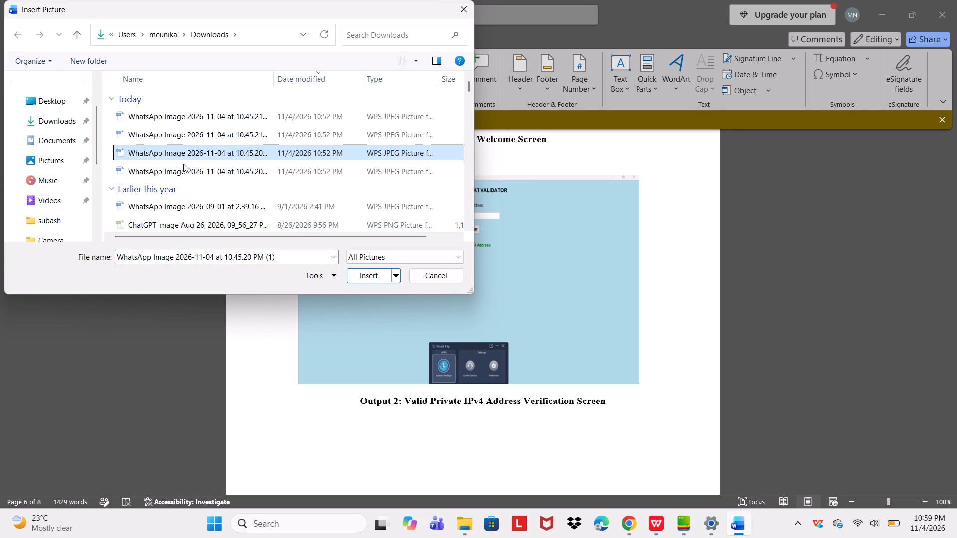
pyautogui.click(359, 273)
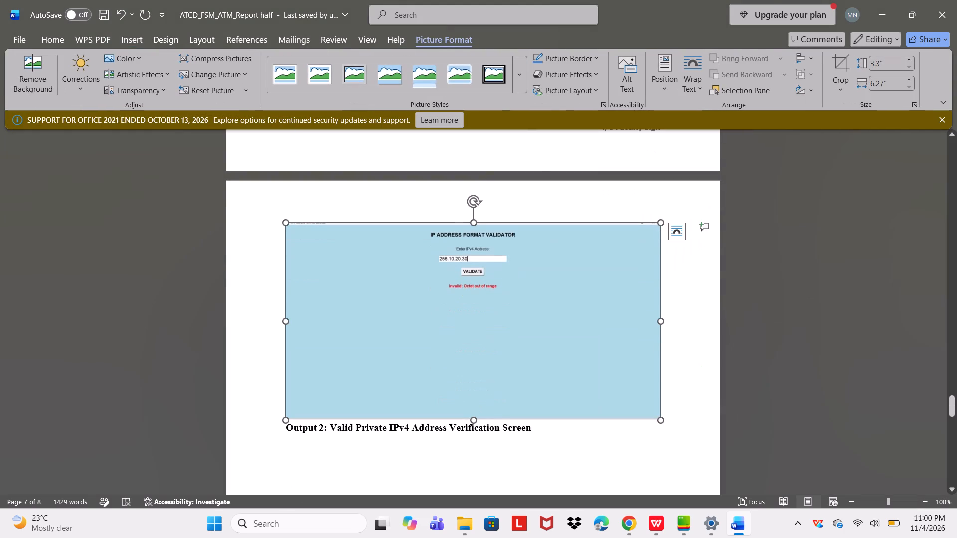
# Place the text cursor at the start of the Output 2 caption, below the "Octet out of range" screenshot.
pyautogui.scroll(5, 359, 273)
pyautogui.scroll(-2, 359, 273)
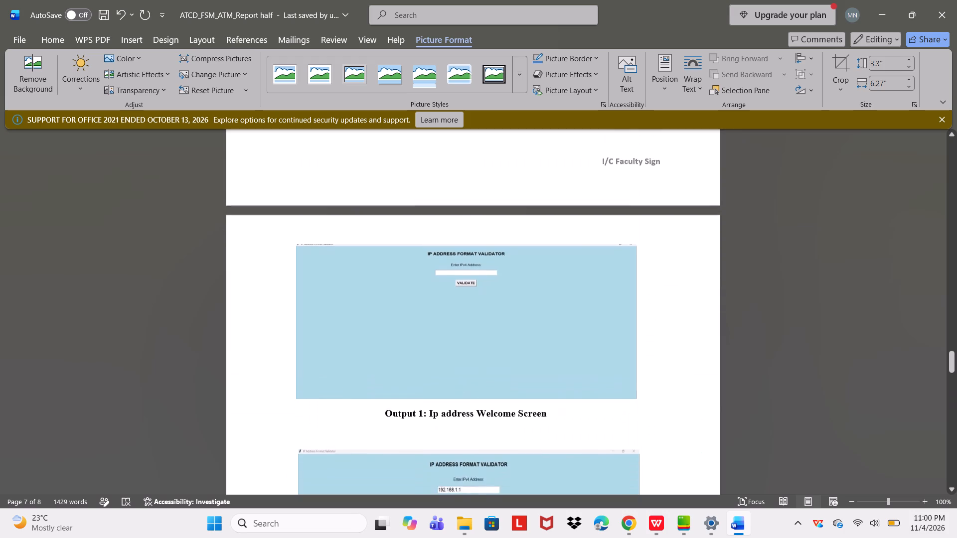
pyautogui.scroll(-5, 359, 273)
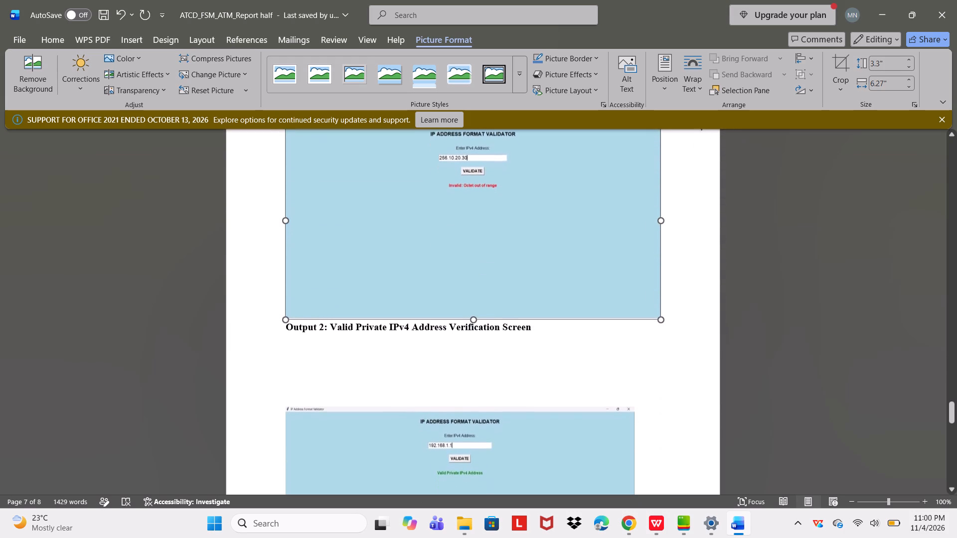
pyautogui.scroll(-1, 359, 273)
pyautogui.click(287, 318)
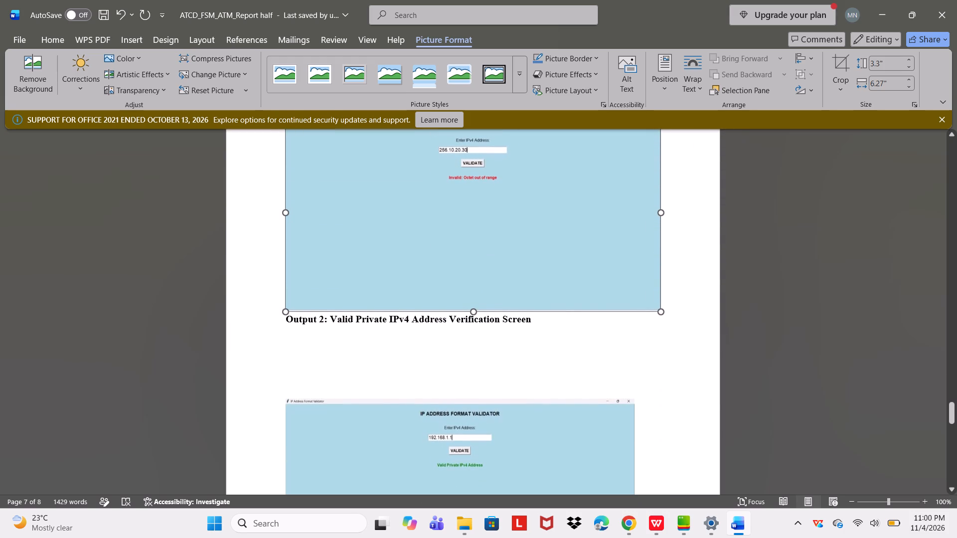
# Delete the selected 256.10.20.30 screenshot above the Output 2 caption.
pyautogui.press('BackSpace')
pyautogui.press('BackSpace')
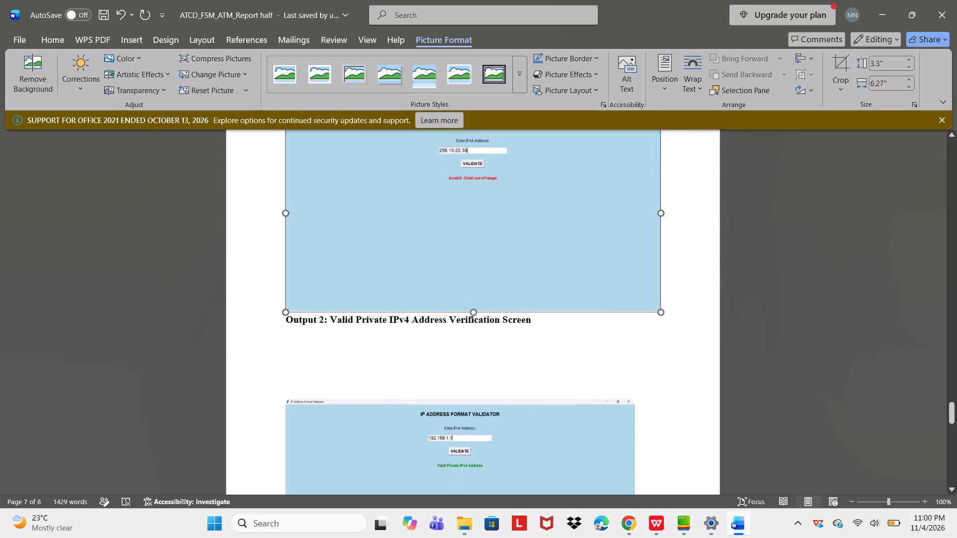
# Examine the placement of the screenshots and captions across the OUTPUTS pages.
pyautogui.scroll(-1, 287, 318)
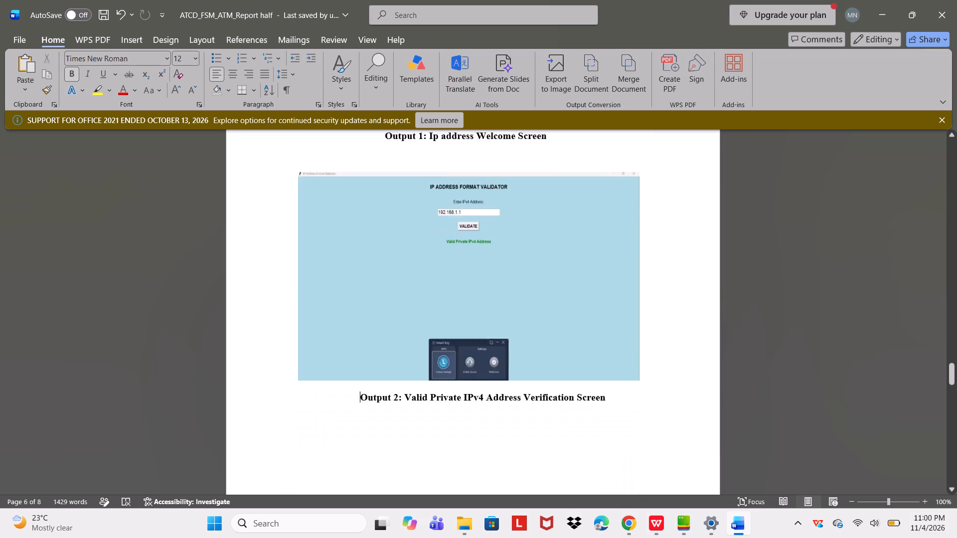
pyautogui.scroll(-1, 287, 318)
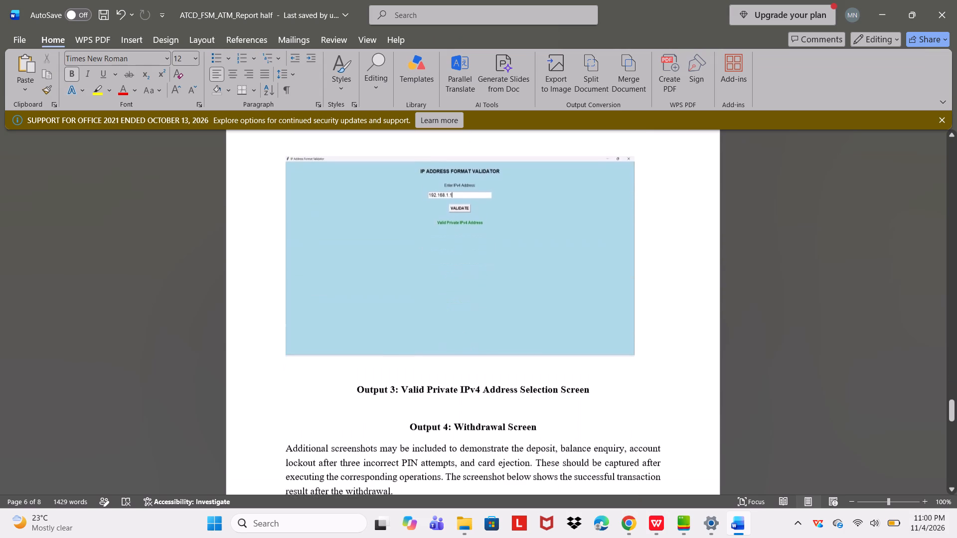
pyautogui.scroll(-1, 287, 318)
pyautogui.click(355, 376)
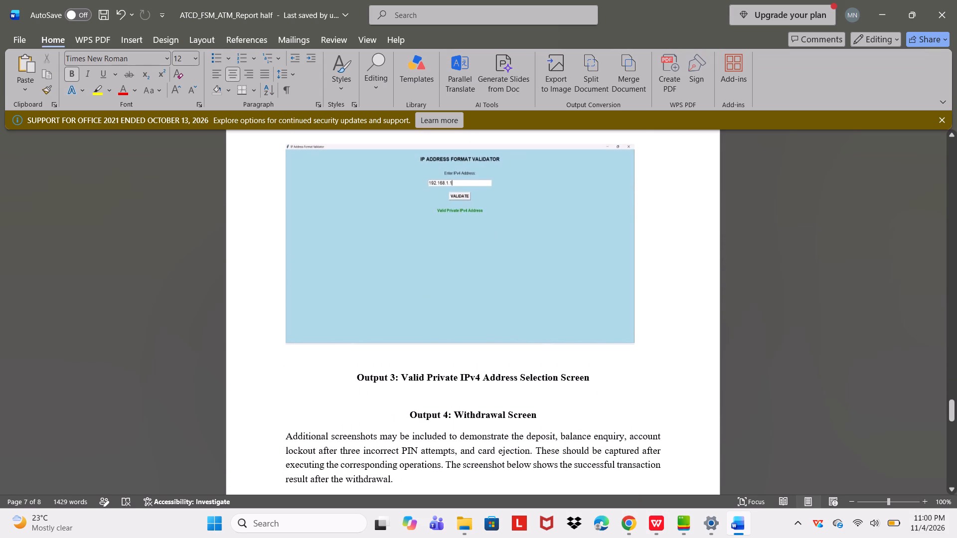
pyautogui.scroll(5, 355, 376)
pyautogui.scroll(-1, 355, 376)
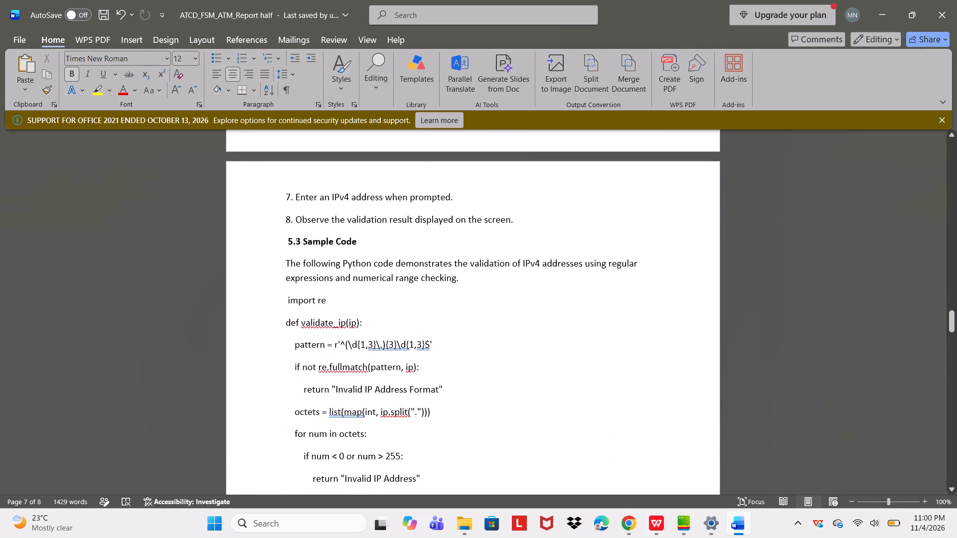
pyautogui.scroll(-4, 355, 376)
pyautogui.keyDown('ctrl'); pyautogui.scroll(-1, 355, 376); pyautogui.keyUp('ctrl')
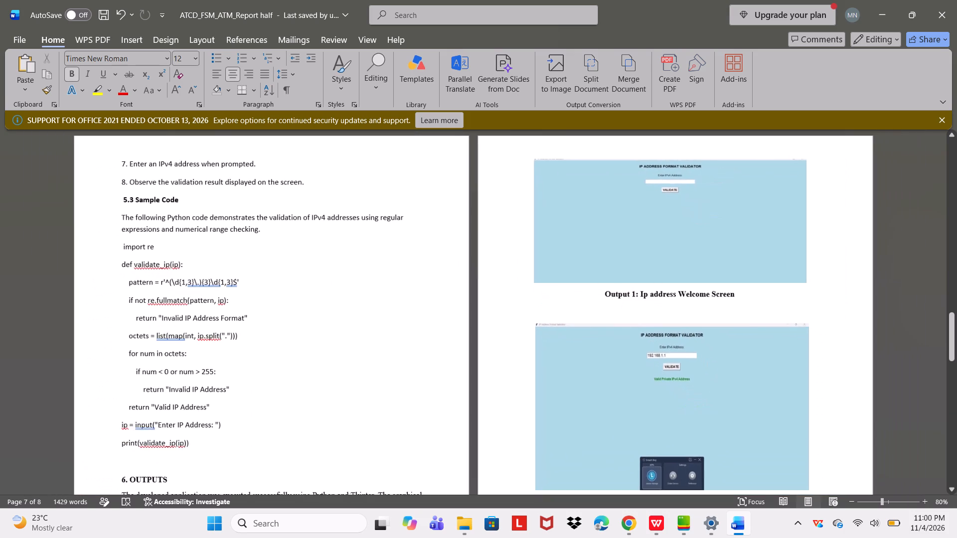
pyautogui.keyDown('ctrl'); pyautogui.scroll(-1, 355, 376); pyautogui.keyUp('ctrl')
pyautogui.keyDown('ctrl'); pyautogui.scroll(2, 355, 376); pyautogui.keyUp('ctrl')
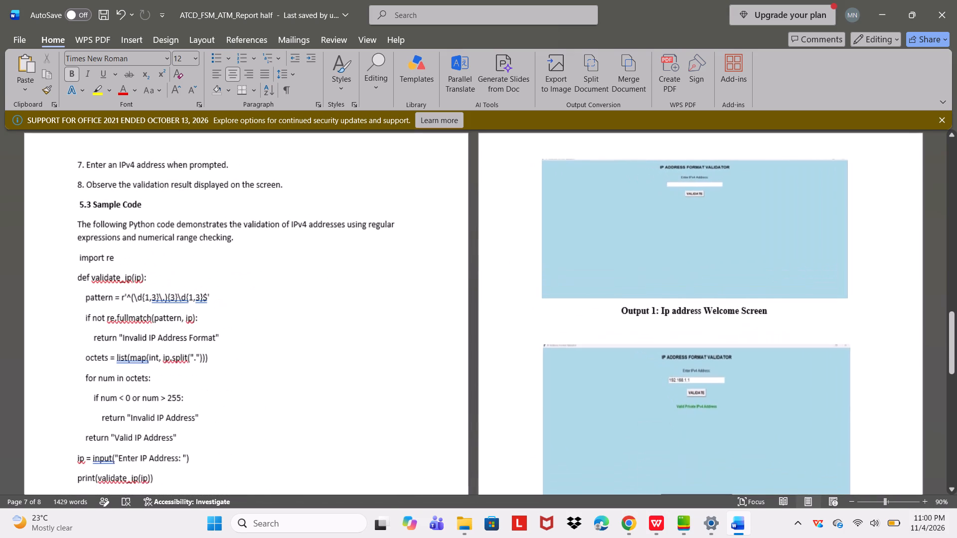
pyautogui.keyDown('ctrl'); pyautogui.scroll(2, 355, 376); pyautogui.keyUp('ctrl')
pyautogui.scroll(-7, 355, 376)
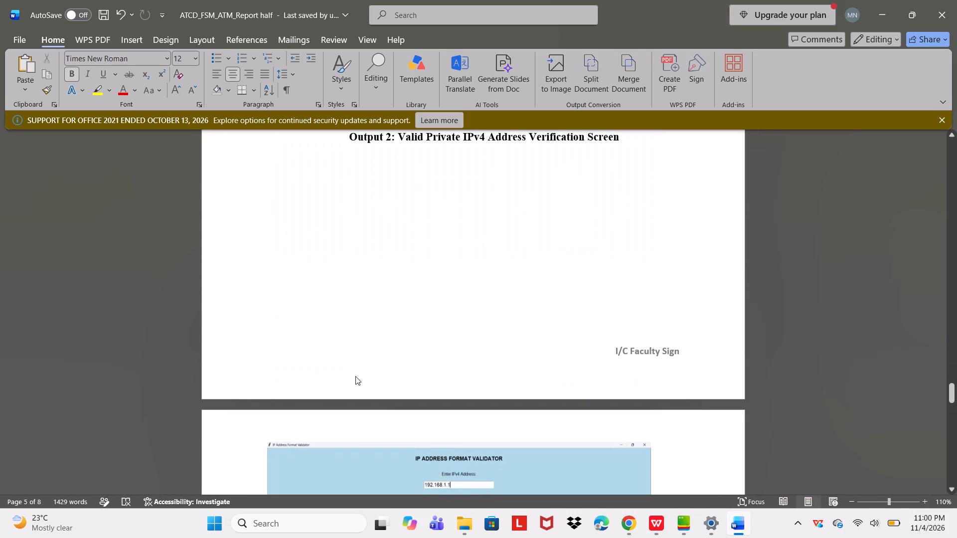
# Insert the full-width 256.10.20.30 screenshot from this device on a new line below the Output 2 caption.
pyautogui.click(621, 134)
pyautogui.press('Return')
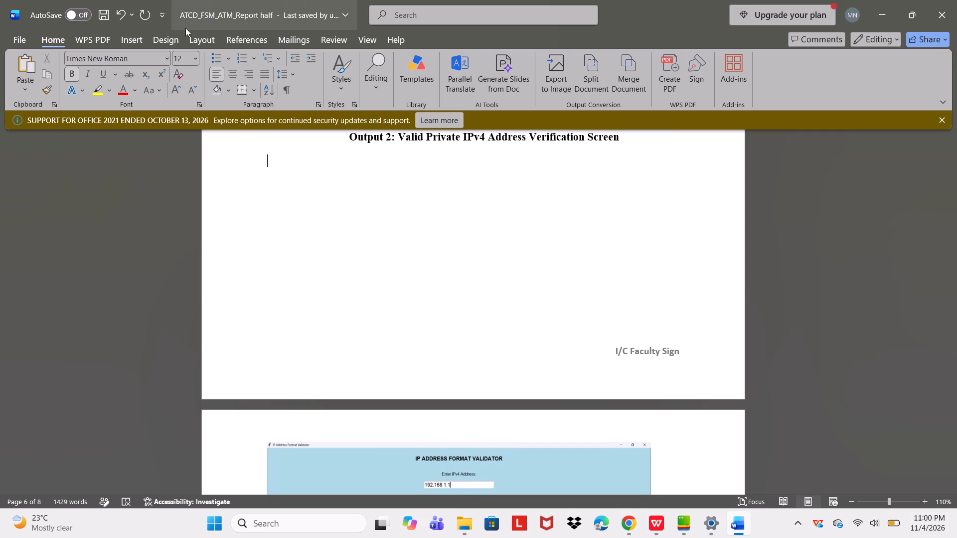
pyautogui.click(139, 38)
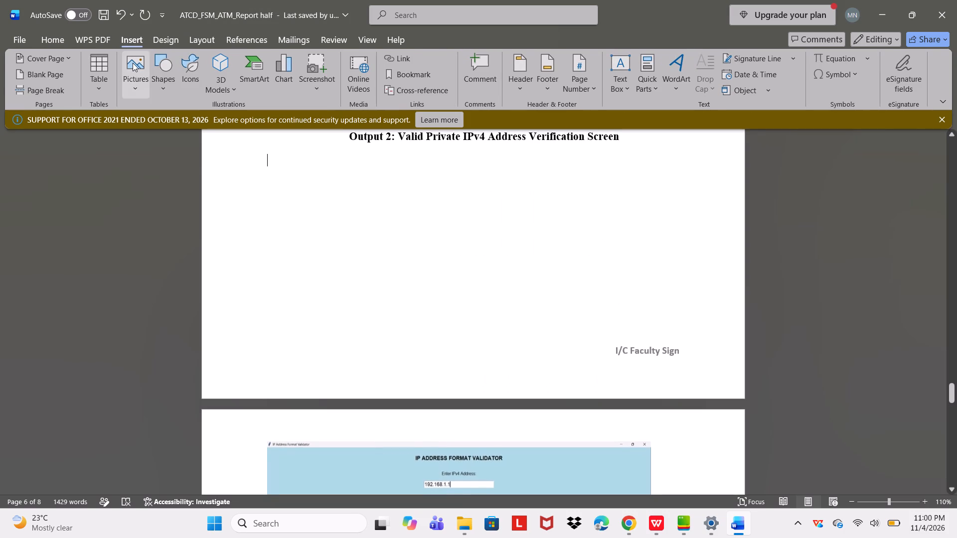
pyautogui.click(133, 63)
pyautogui.click(146, 129)
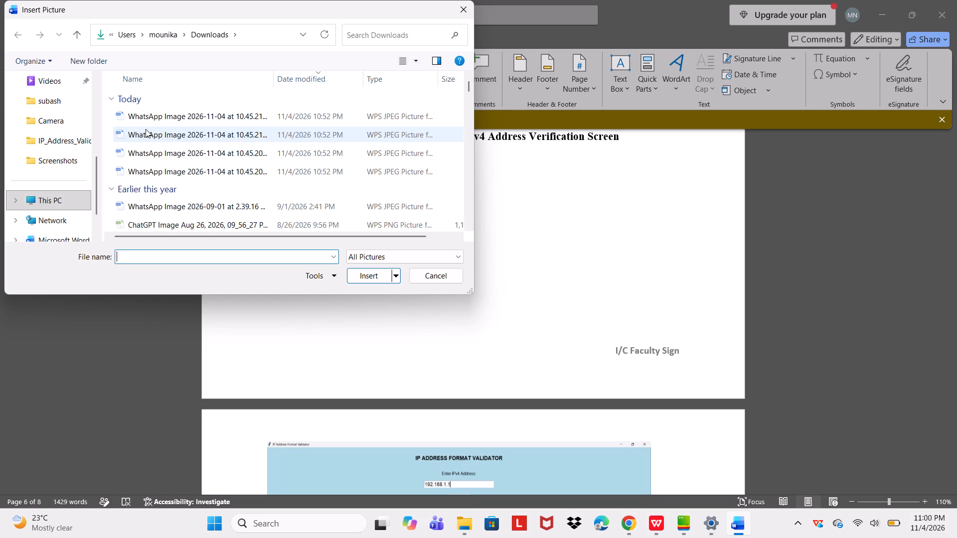
# Insert the first listed "WhatsApp Image 2026-11-04 at 10.45.20" picture from Downloads below the Output 2 caption.
pyautogui.click(146, 159)
pyautogui.click(359, 277)
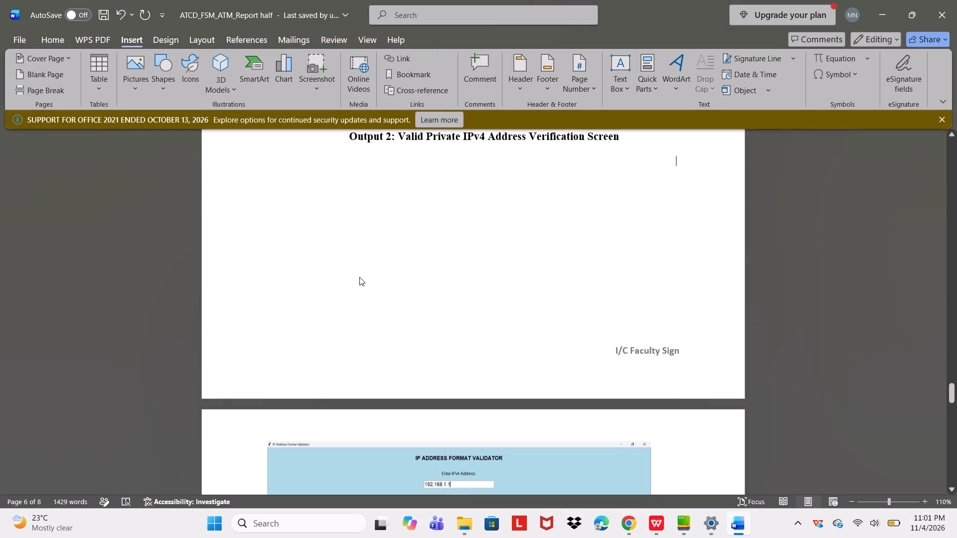
# Place the text cursor at the start of the "Output 3: Valid Private IPv4 Address Selection Screen" caption.
pyautogui.scroll(-1, 359, 277)
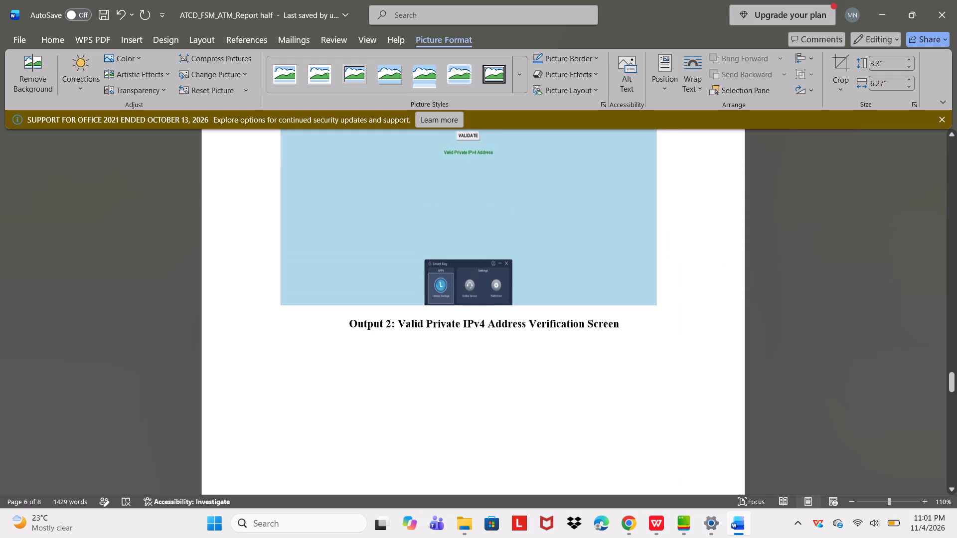
pyautogui.scroll(-3, 359, 277)
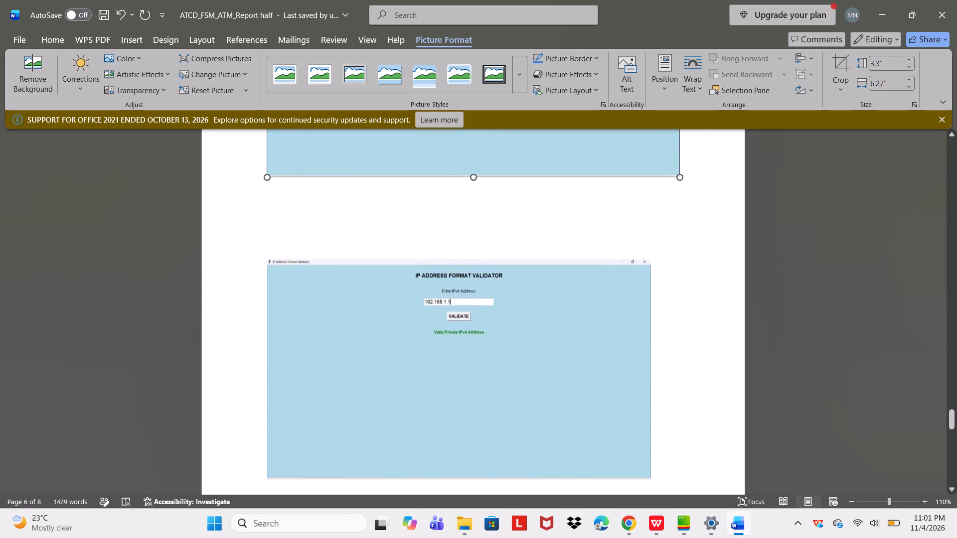
pyautogui.scroll(-2, 359, 277)
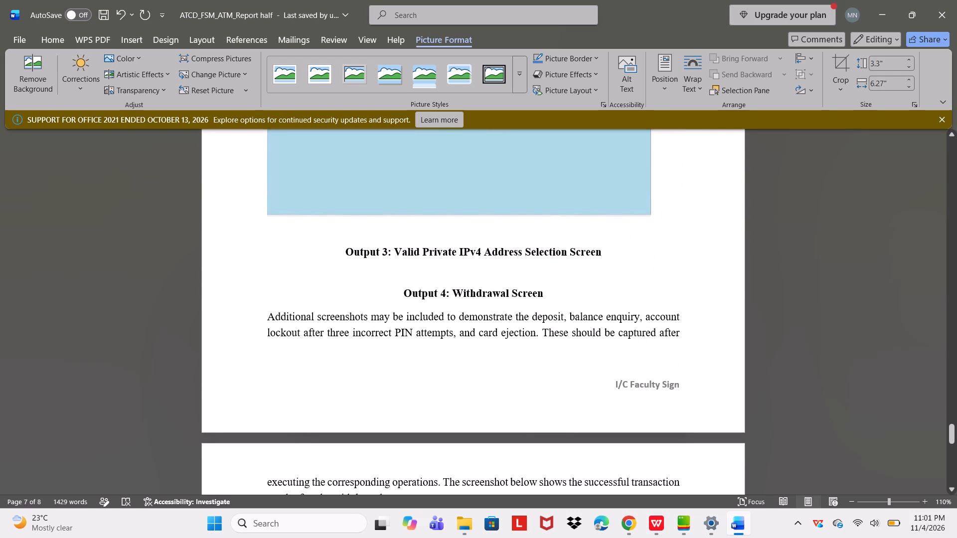
pyautogui.click(342, 251)
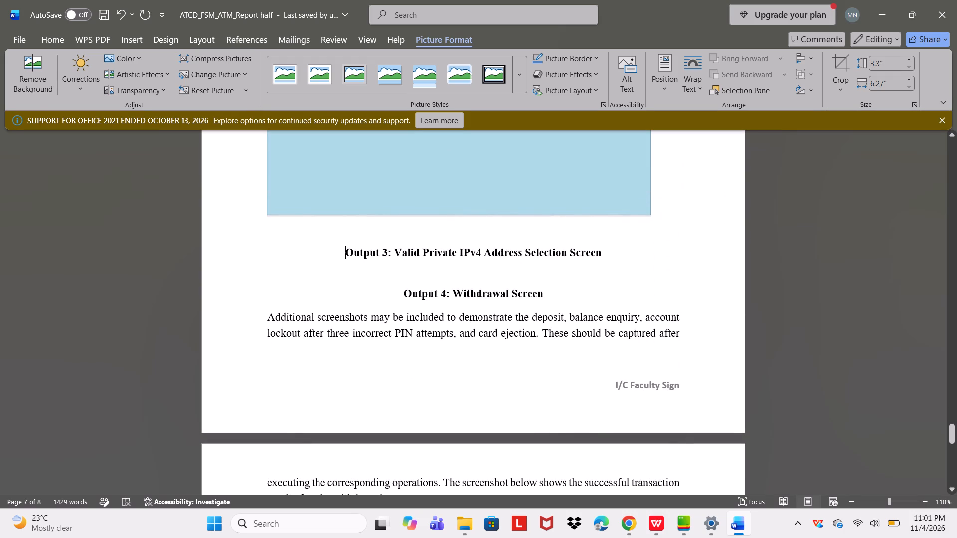
# Delete the blank line and the second 192.168.1.1 screenshot directly above the Output 3 caption.
pyautogui.press('BackSpace')
pyautogui.press('BackSpace')
pyautogui.press('BackSpace')
pyautogui.press('BackSpace')
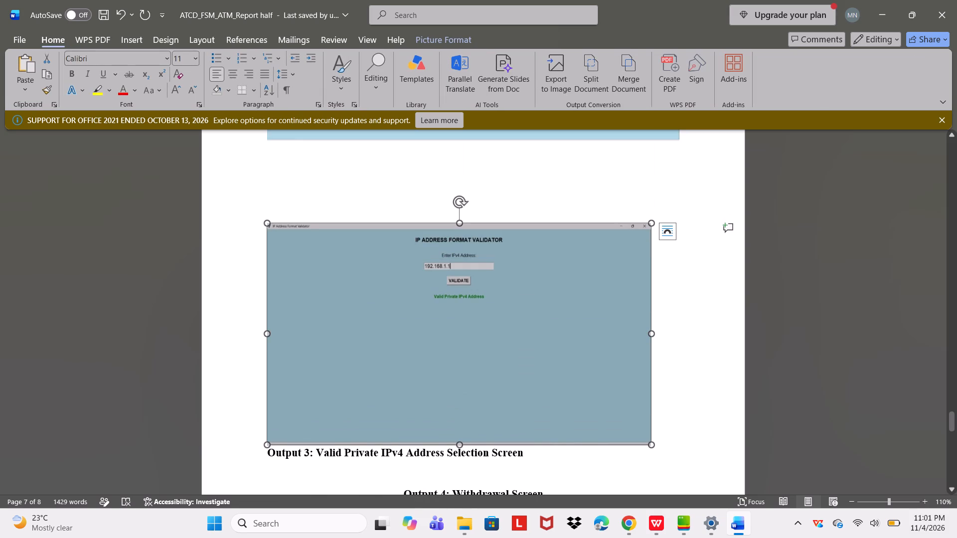
pyautogui.click(269, 454)
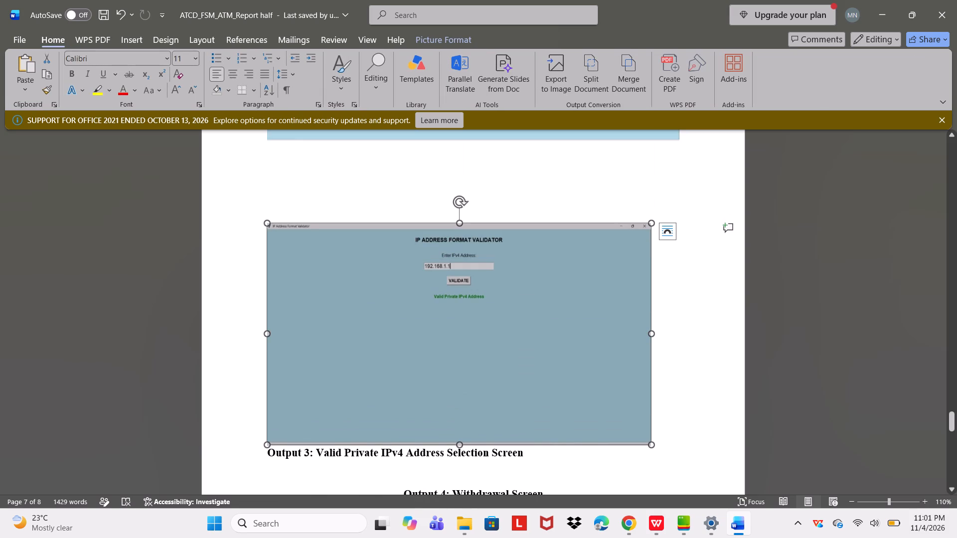
pyautogui.click(266, 454)
pyautogui.click(219, 403)
pyautogui.press('BackSpace')
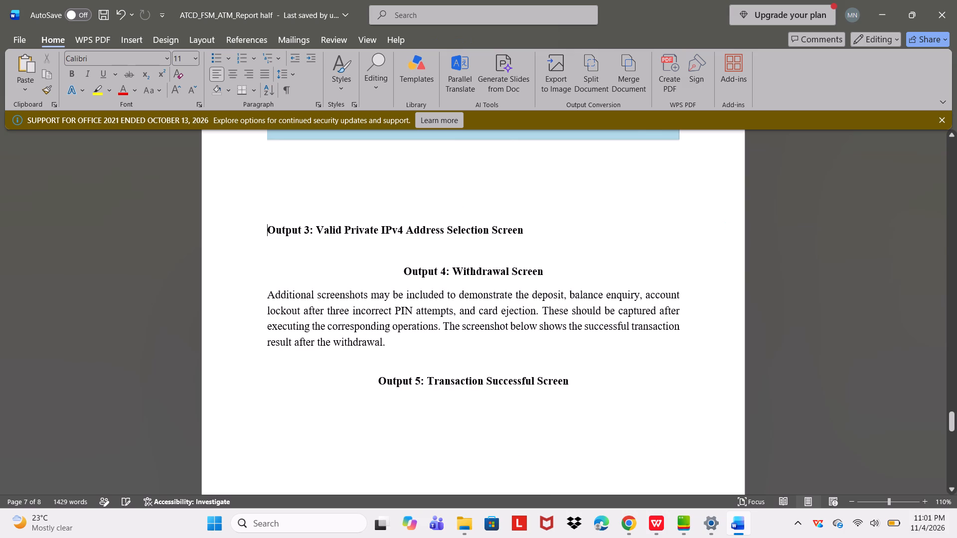
# Remove the blank lines above the Output 3 caption so it sits directly below the inserted screenshot.
pyautogui.scroll(1, 219, 403)
pyautogui.press('BackSpace')
pyautogui.press('BackSpace')
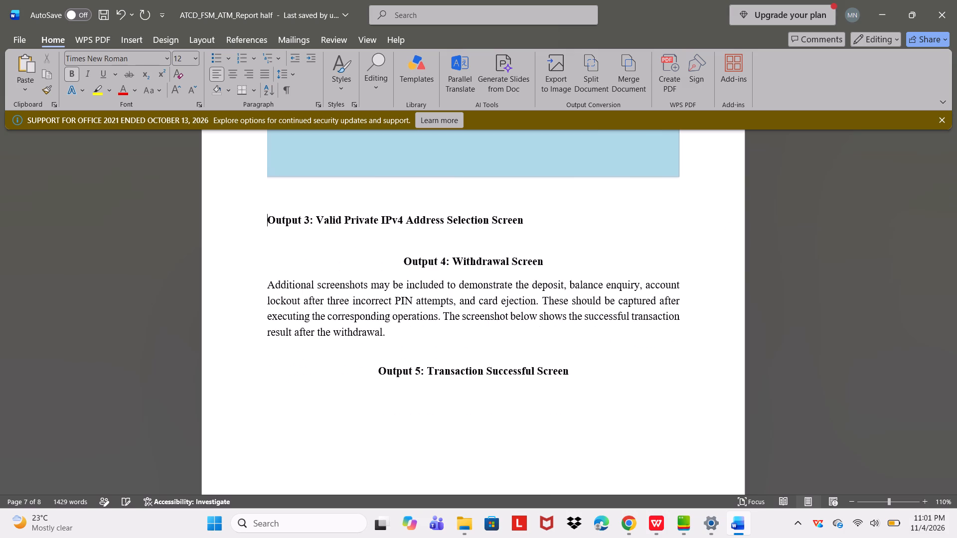
pyautogui.press('BackSpace')
pyautogui.press('BackSpace')
# Indent the Output 3 caption with 20 spaces to place it roughly centred under the screenshot.
pyautogui.press('space')
pyautogui.press('space')
pyautogui.press('space')
pyautogui.press('space')
pyautogui.press('space')
pyautogui.press('space')
pyautogui.press('space')
pyautogui.press('space')
pyautogui.press('space')
pyautogui.press('space')
pyautogui.press('space')
pyautogui.press('space')
pyautogui.press('space')
pyautogui.press('space')
pyautogui.press('space')
pyautogui.press('space')
pyautogui.press('space')
pyautogui.press('space')
pyautogui.press('space')
pyautogui.press('space')
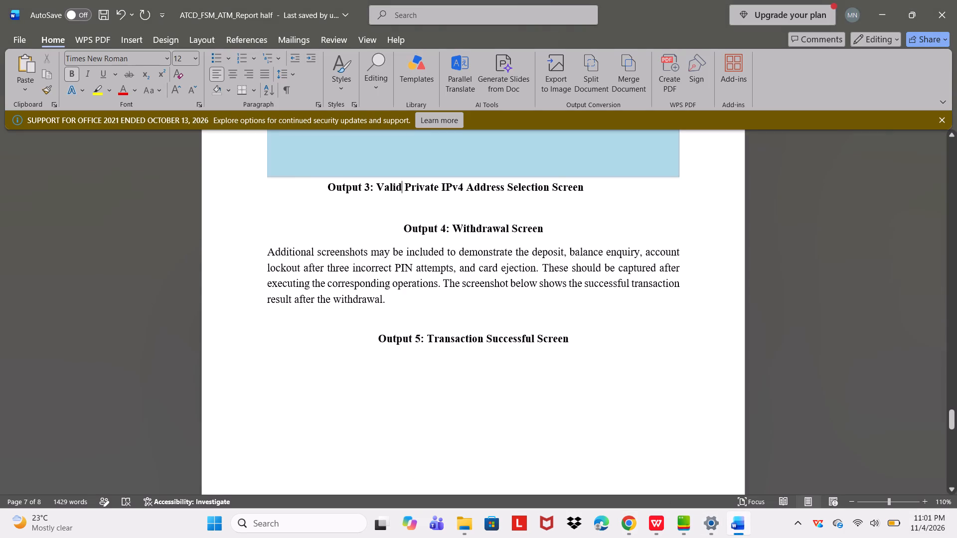
pyautogui.rightClick(401, 187)
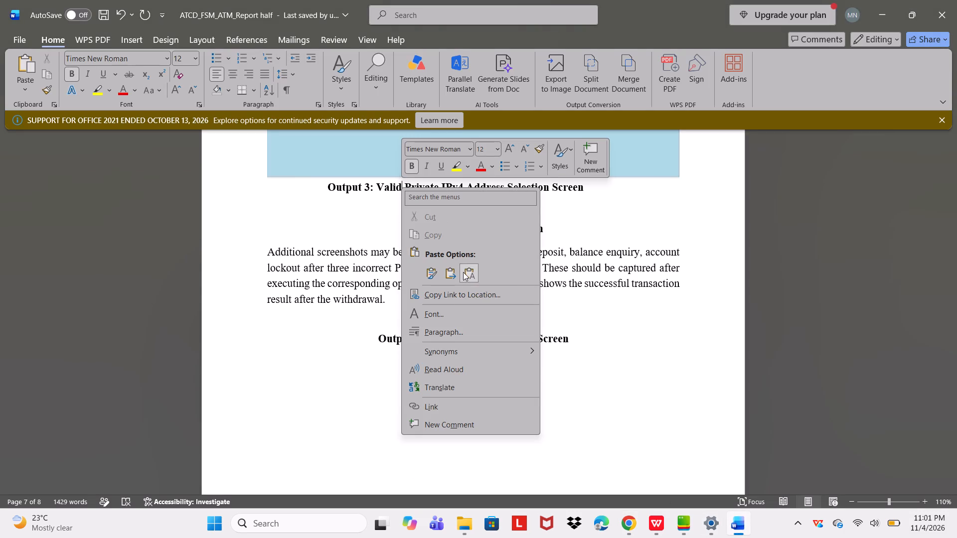
pyautogui.click(463, 272)
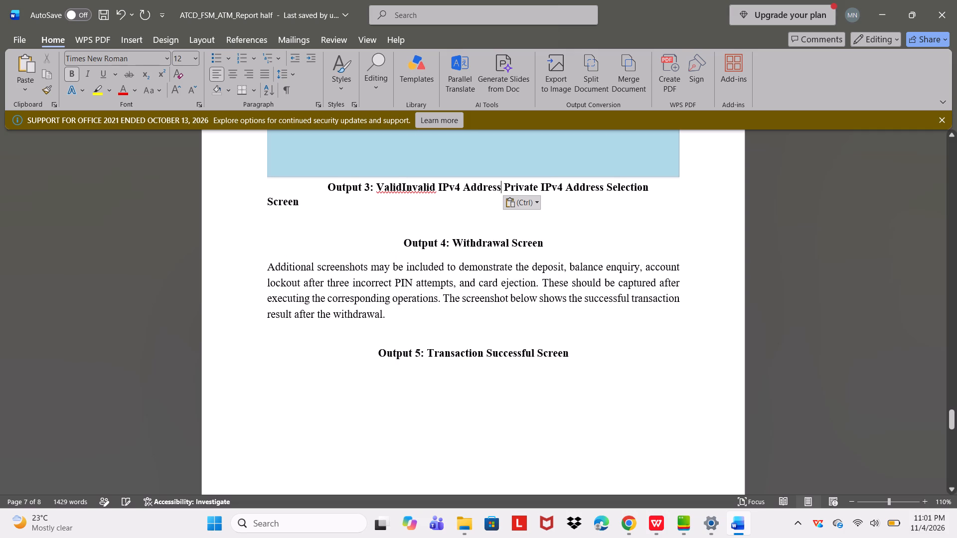
# Delete "Valid" and the space before it, directly ahead of "Invalid IPv4 Address" in the Output 3 caption.
pyautogui.click(402, 183)
pyautogui.press('BackSpace')
pyautogui.press('BackSpace')
pyautogui.press('BackSpace')
pyautogui.press('BackSpace')
pyautogui.press('BackSpace')
pyautogui.press('BackSpace')
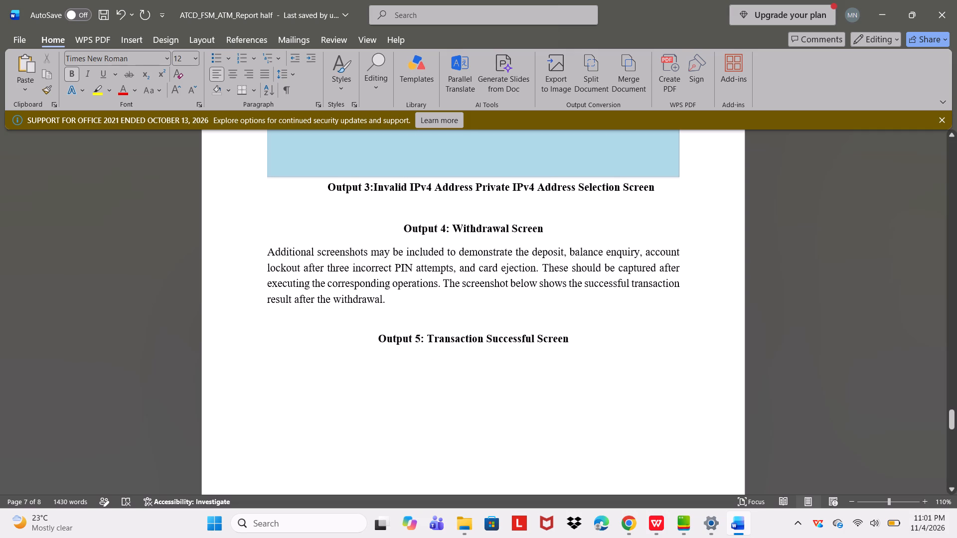
# Delete the word "Selection" before "Screen" in the Output 3 caption.
pyautogui.click(622, 187)
pyautogui.press('BackSpace')
pyautogui.press('BackSpace')
pyautogui.press('BackSpace')
pyautogui.press('BackSpace')
pyautogui.press('BackSpace')
pyautogui.press('BackSpace')
pyautogui.press('BackSpace')
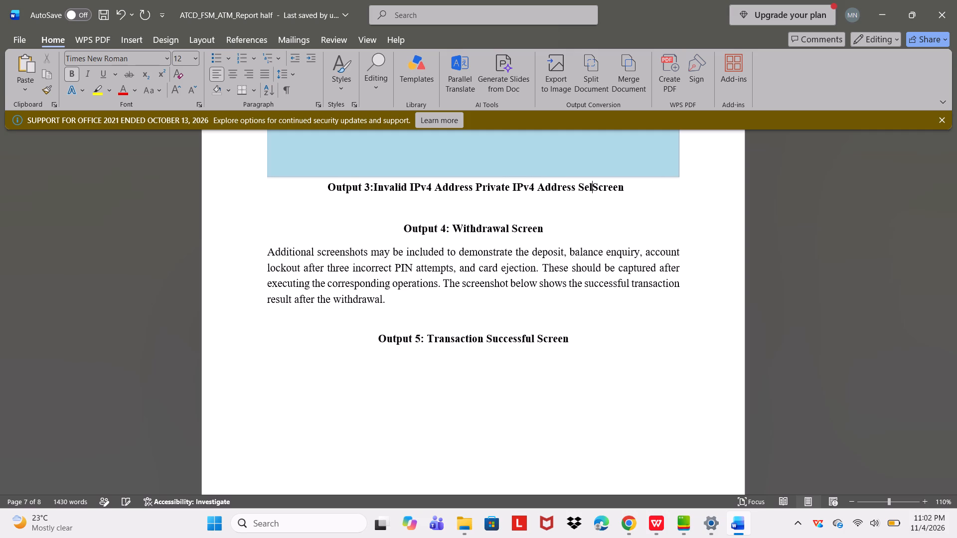
pyautogui.press('BackSpace')
pyautogui.press('BackSpace')
pyautogui.press('BackSpace')
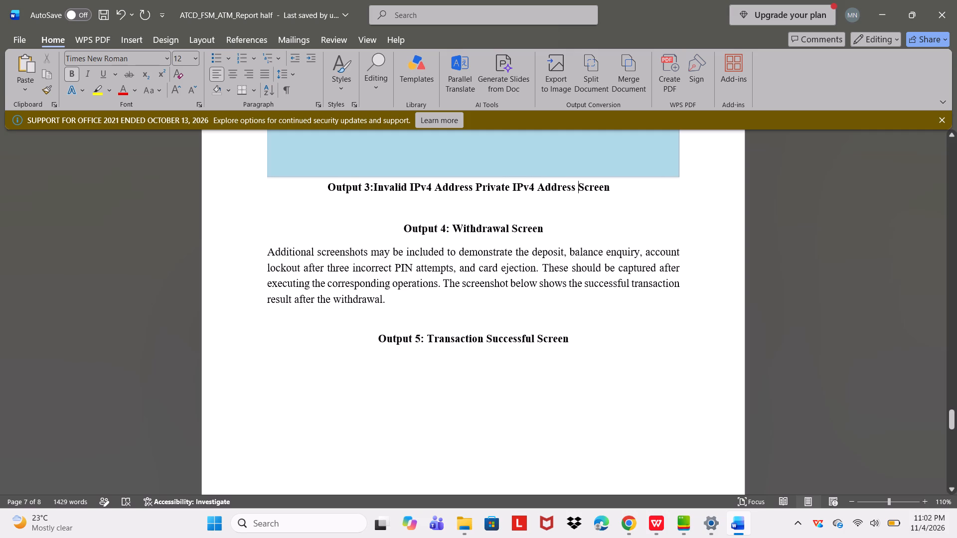
# Add two blank lines below the Output 3 caption.
pyautogui.click(635, 188)
pyautogui.press('Return')
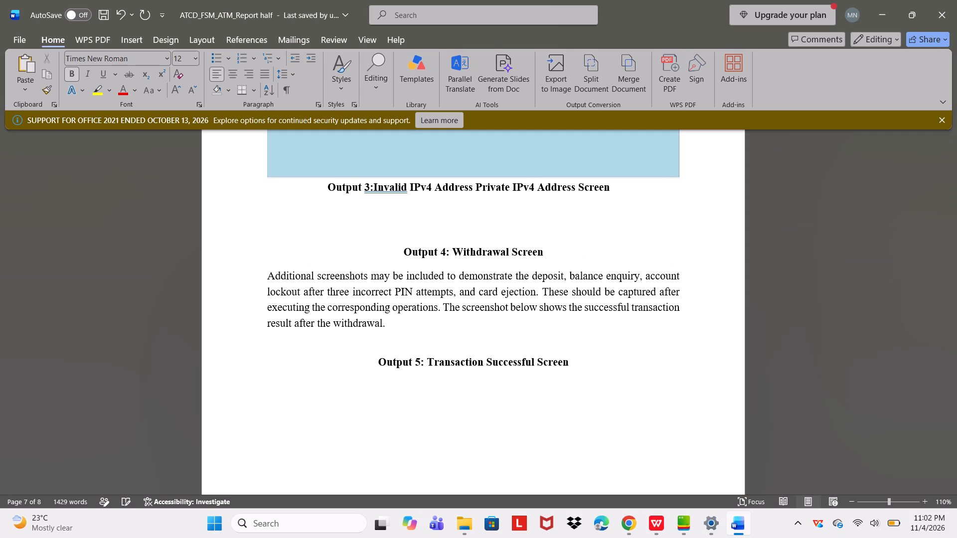
pyautogui.press('Return')
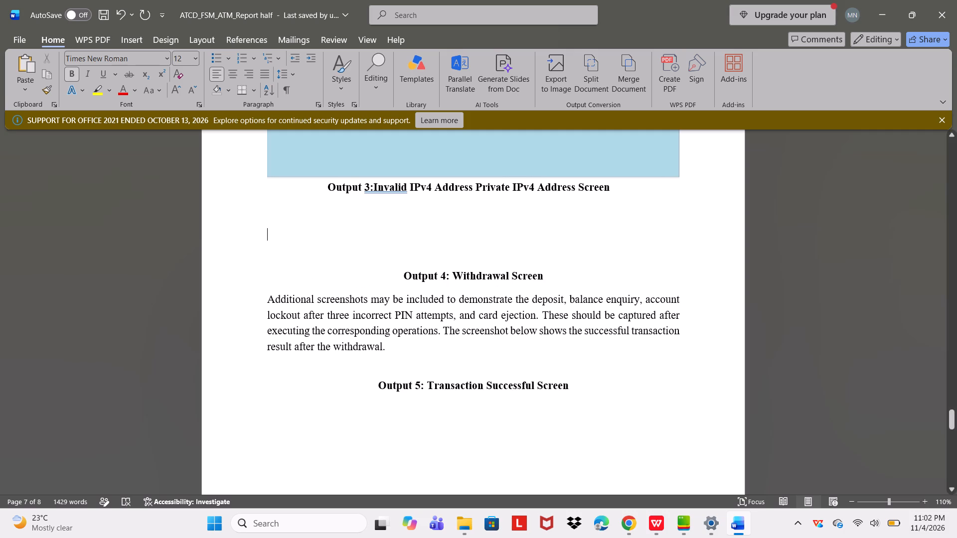
pyautogui.click(372, 186)
pyautogui.press('space')
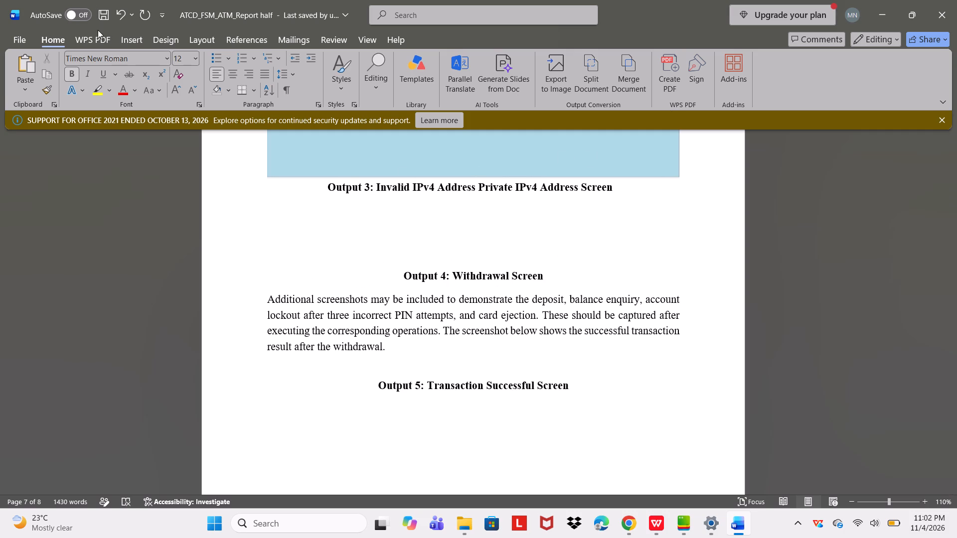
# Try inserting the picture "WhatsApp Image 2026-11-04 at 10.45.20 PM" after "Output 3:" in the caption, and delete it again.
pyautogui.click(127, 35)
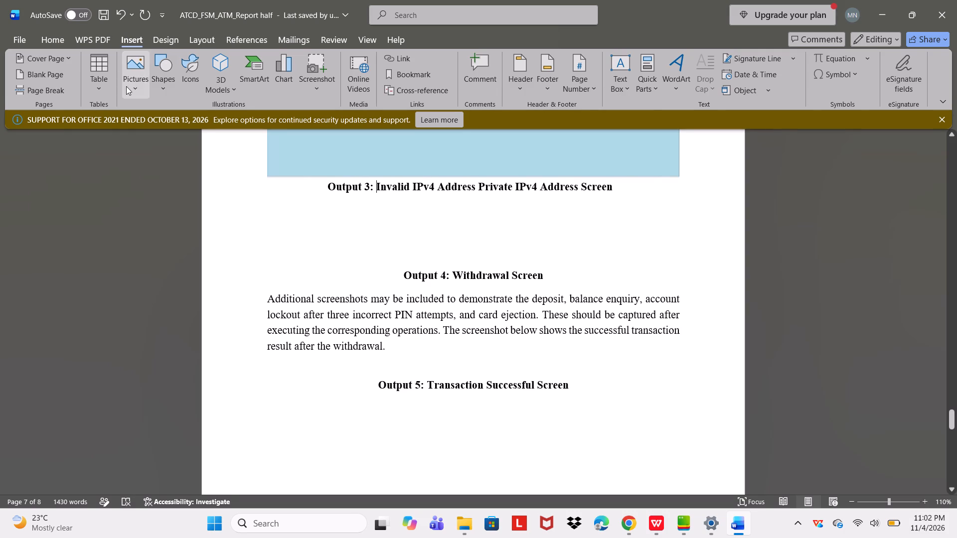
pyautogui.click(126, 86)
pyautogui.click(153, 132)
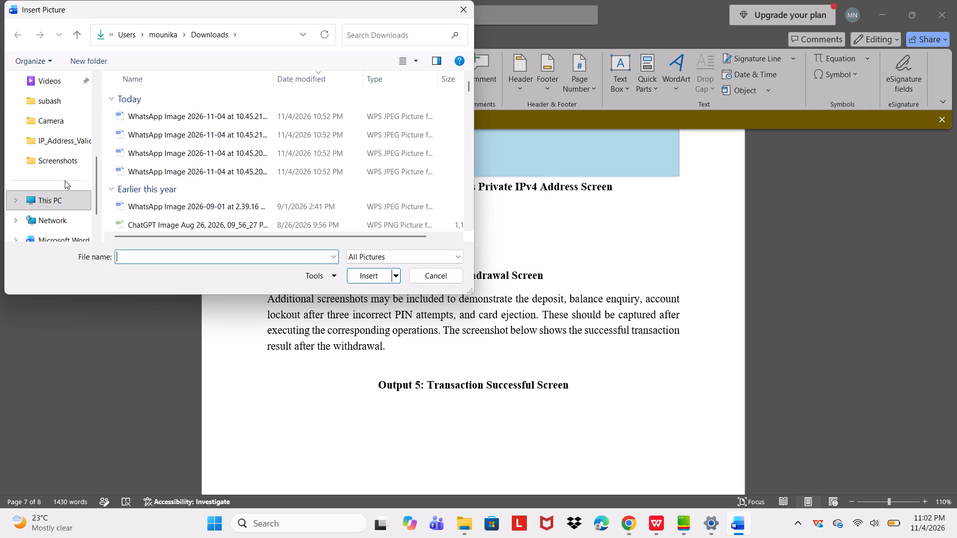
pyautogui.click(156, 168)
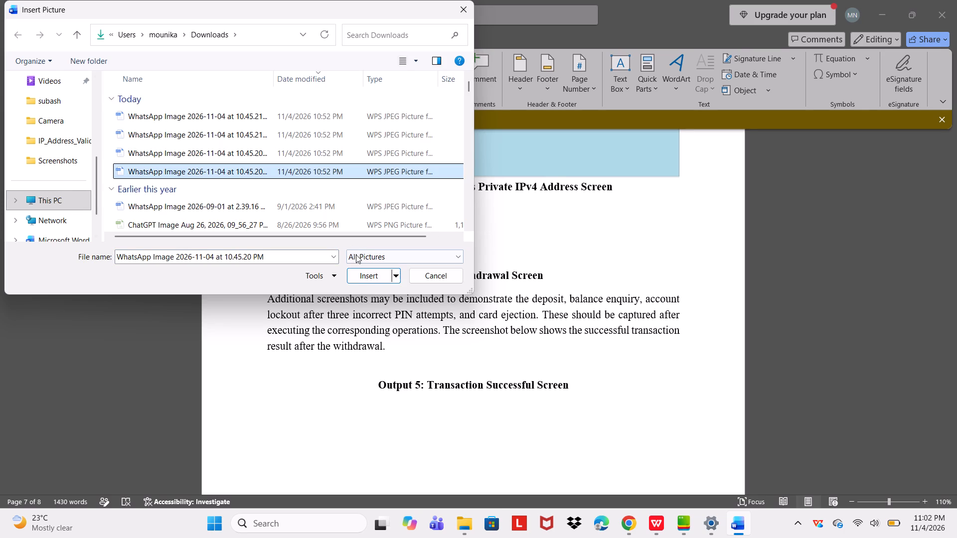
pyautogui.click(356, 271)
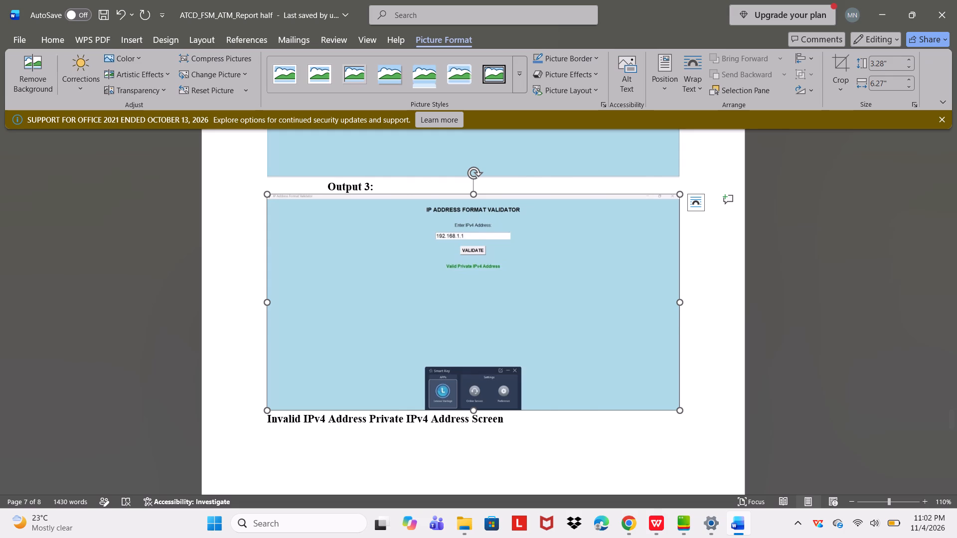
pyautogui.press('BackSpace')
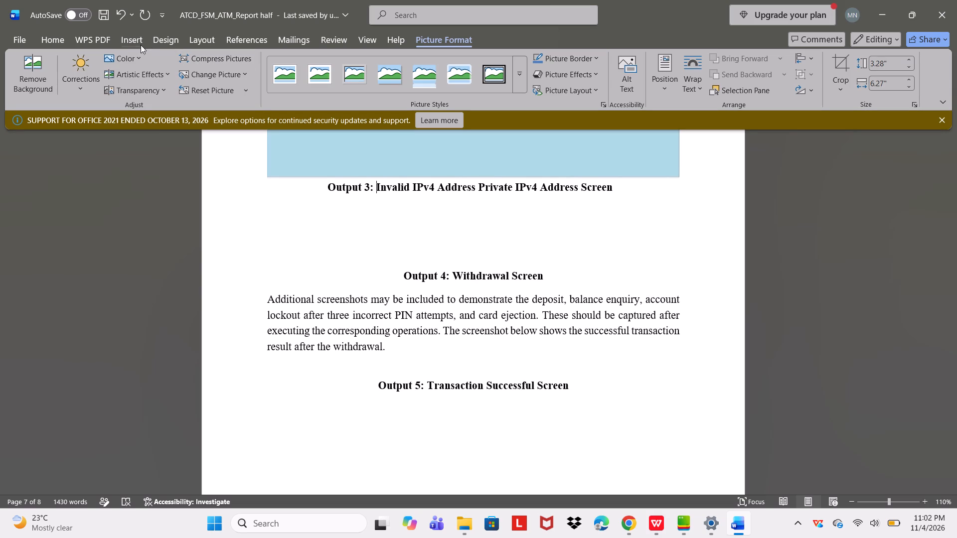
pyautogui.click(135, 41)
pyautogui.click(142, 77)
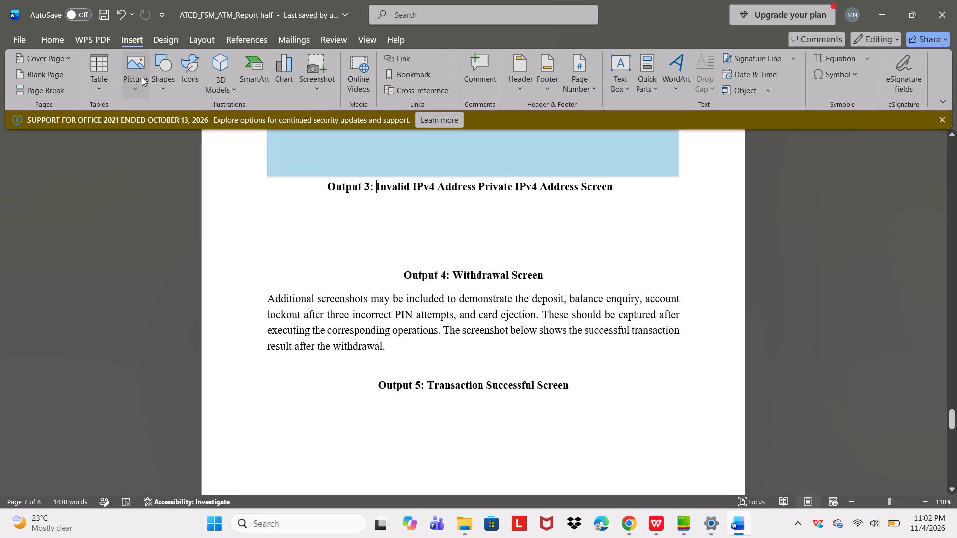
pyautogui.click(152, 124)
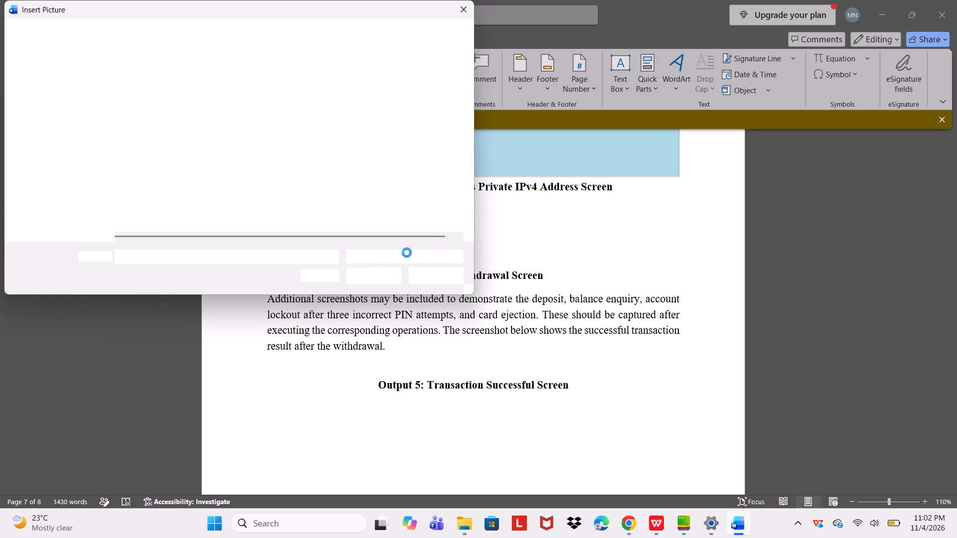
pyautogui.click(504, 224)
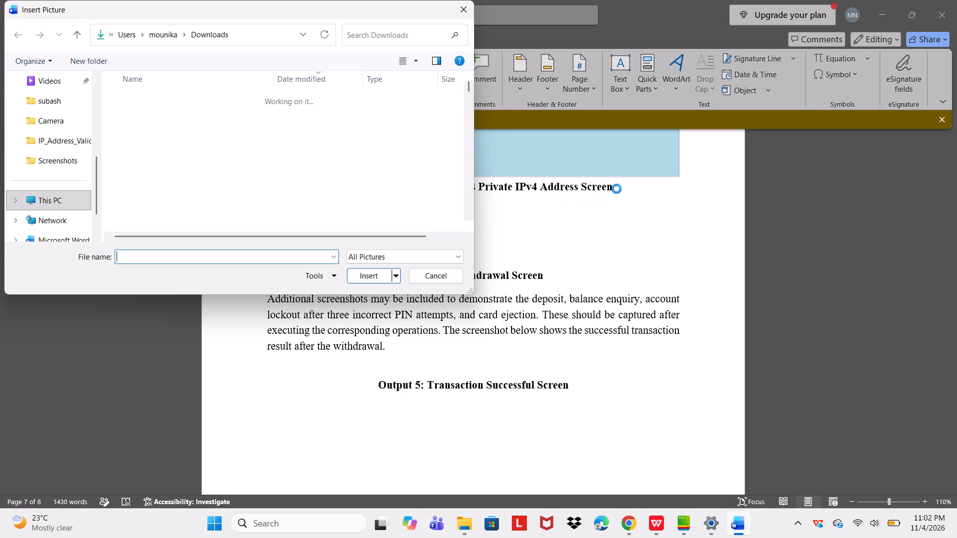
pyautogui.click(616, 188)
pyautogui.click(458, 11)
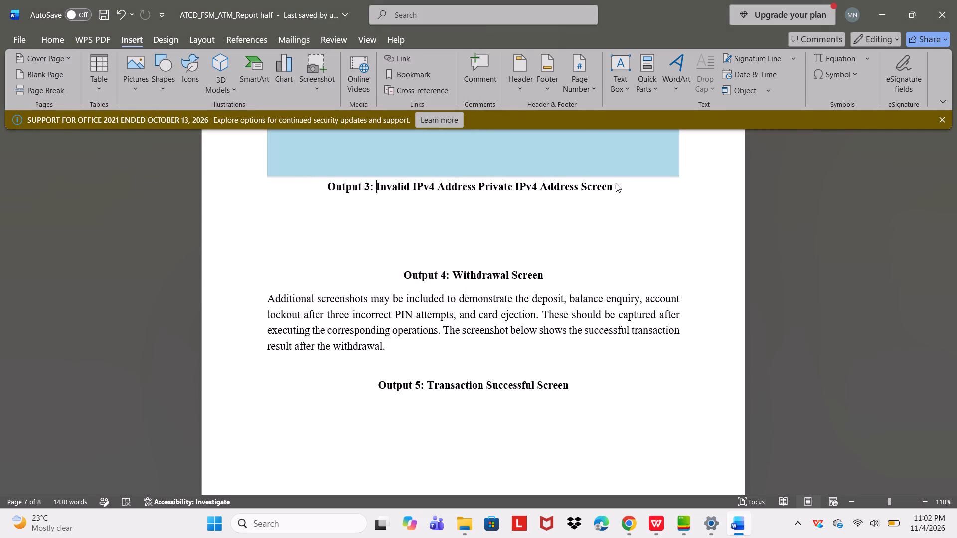
# Add two more blank lines directly after the end of the Output 3 caption.
pyautogui.click(616, 183)
pyautogui.press('Return')
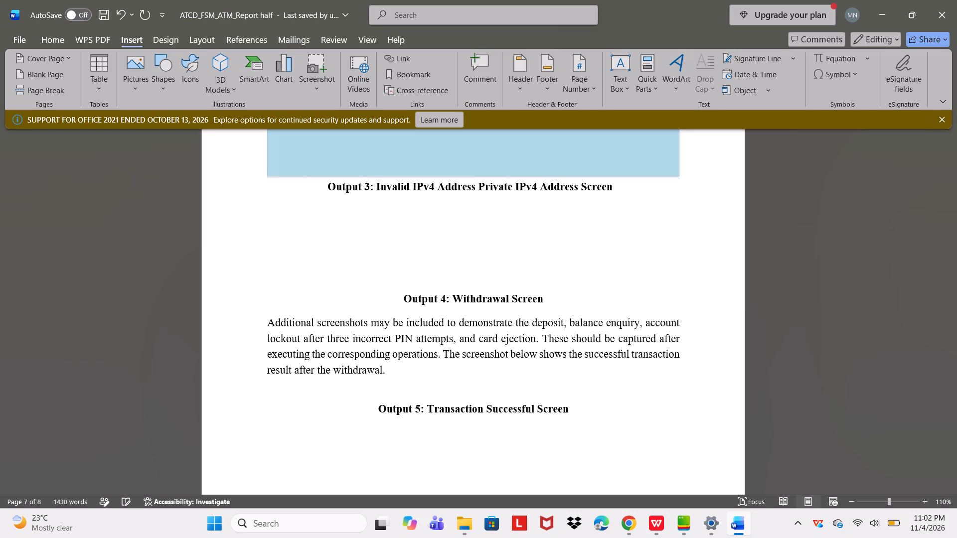
pyautogui.press('Return')
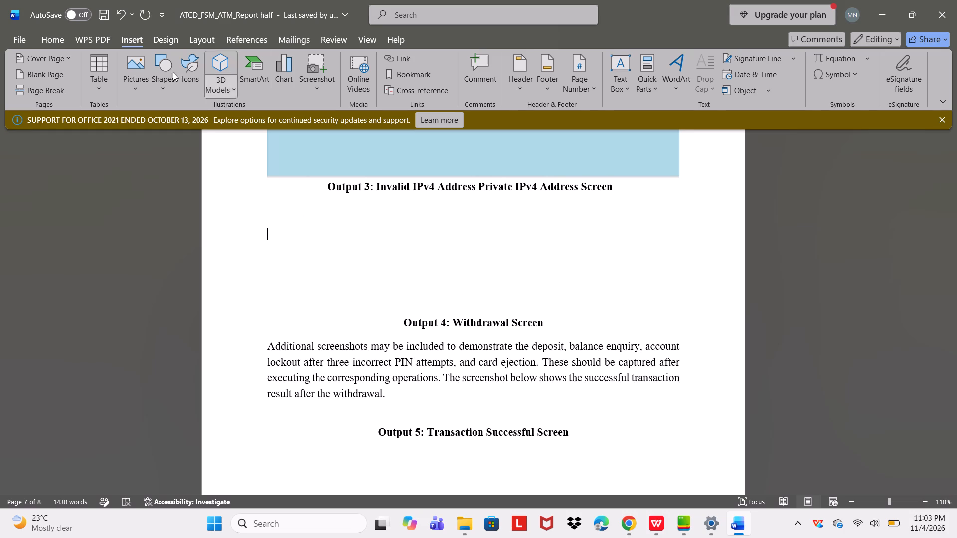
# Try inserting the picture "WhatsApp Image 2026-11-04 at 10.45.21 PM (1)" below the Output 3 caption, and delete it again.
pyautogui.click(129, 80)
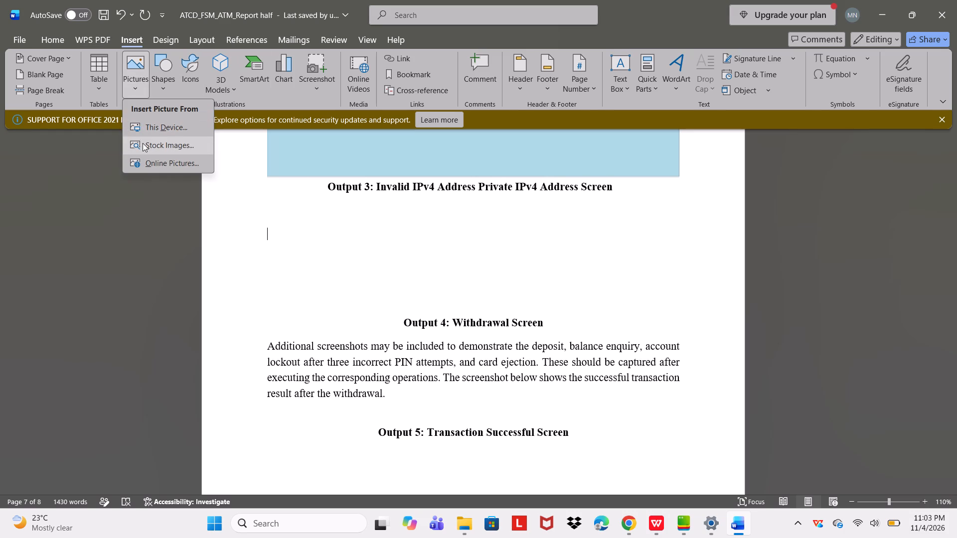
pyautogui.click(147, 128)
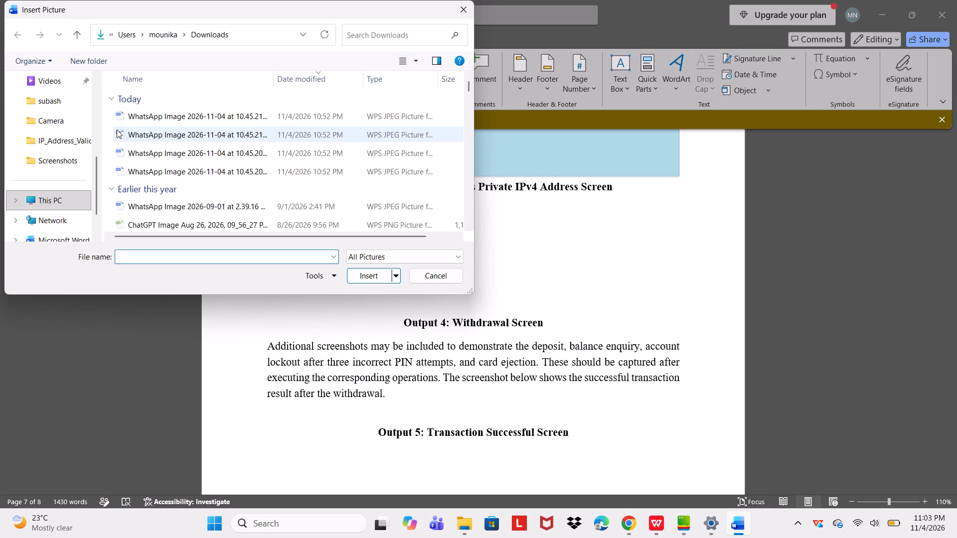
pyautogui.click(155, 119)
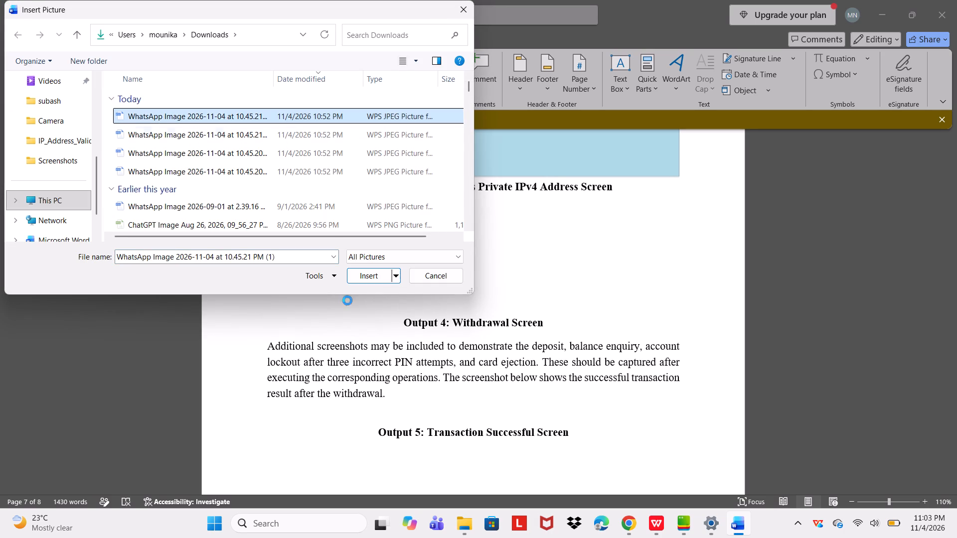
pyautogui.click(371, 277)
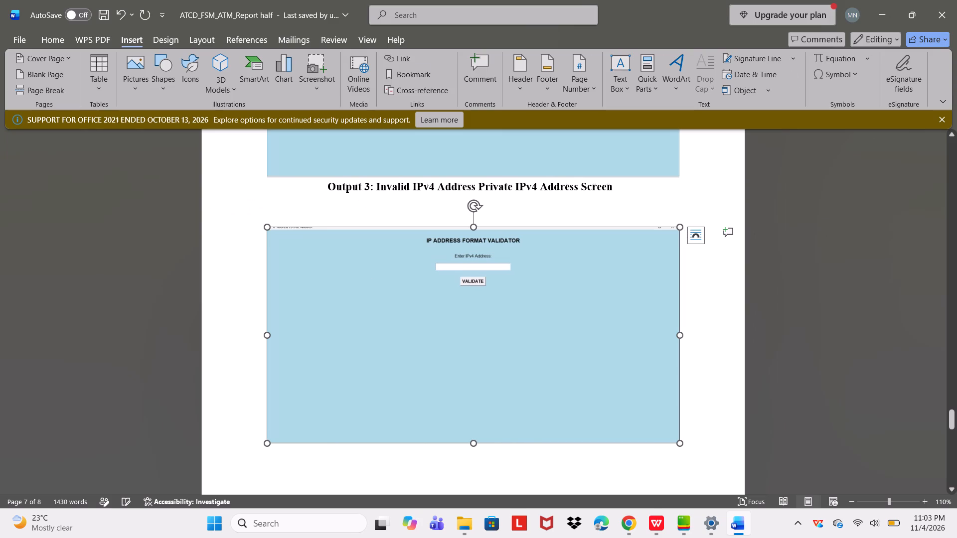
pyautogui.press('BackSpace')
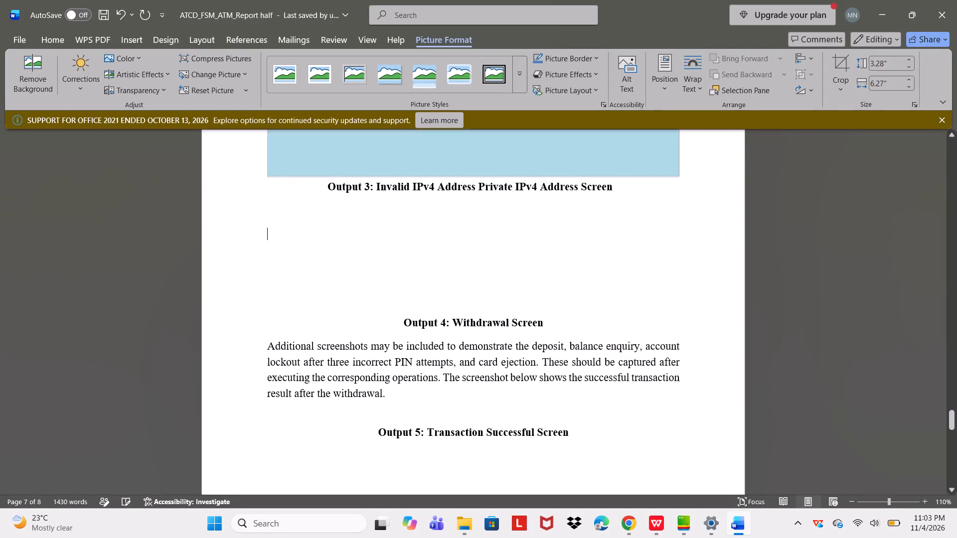
# Insert the picture "WhatsApp Image 2026-11-04 at 10.45.21 PM" from Downloads below the Output 3 caption.
pyautogui.click(135, 38)
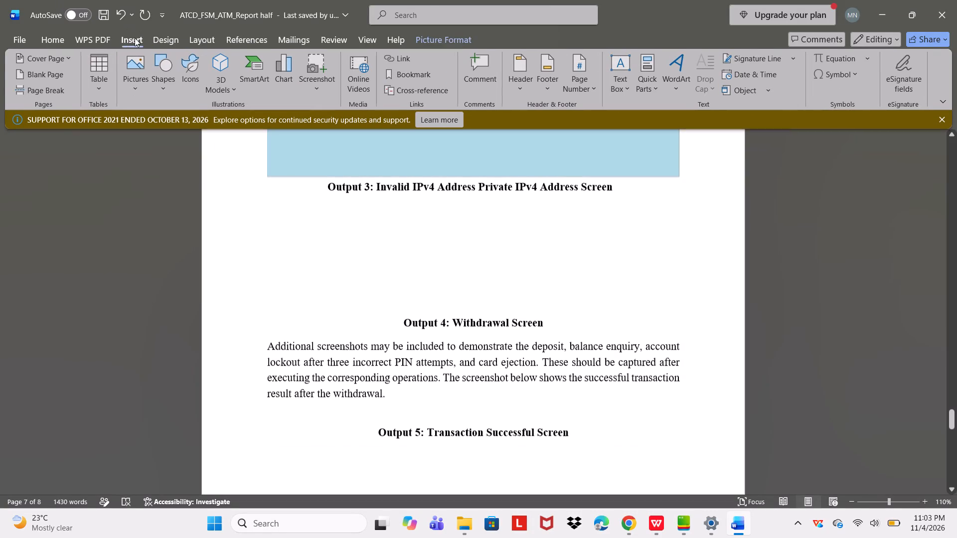
pyautogui.click(143, 68)
pyautogui.click(153, 130)
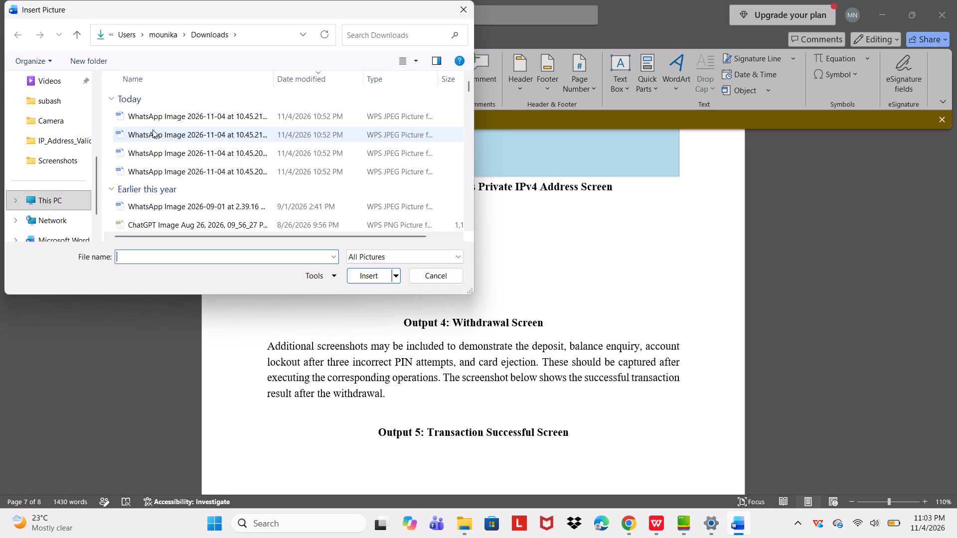
pyautogui.click(153, 131)
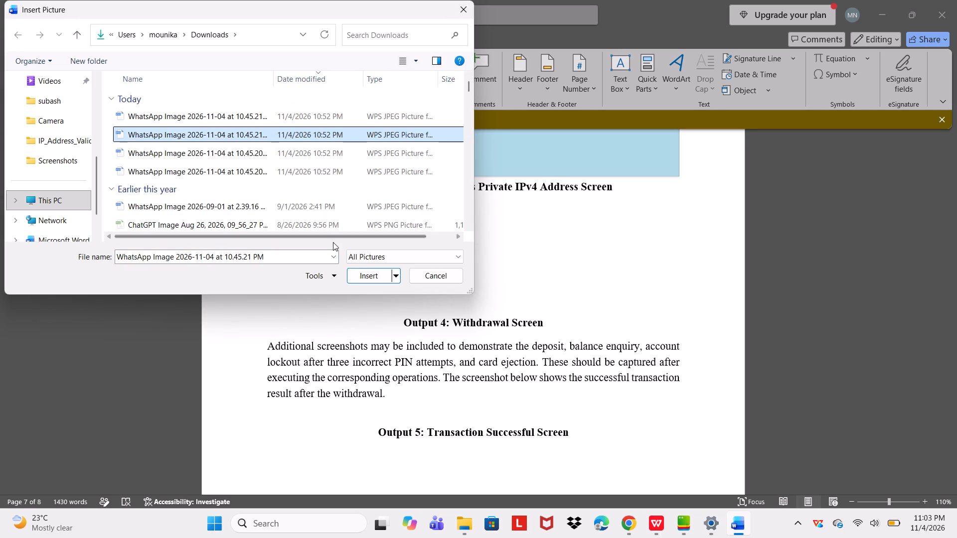
pyautogui.click(359, 274)
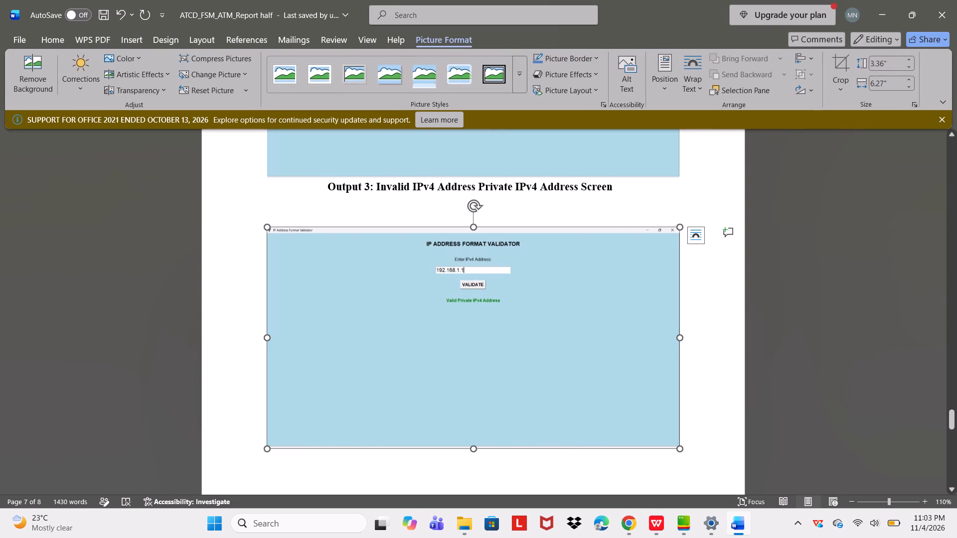
# Remove the Output 4 caption's centring and the blank lines above it so it sits directly below the inserted screenshot.
pyautogui.hscroll(1, 359, 274)
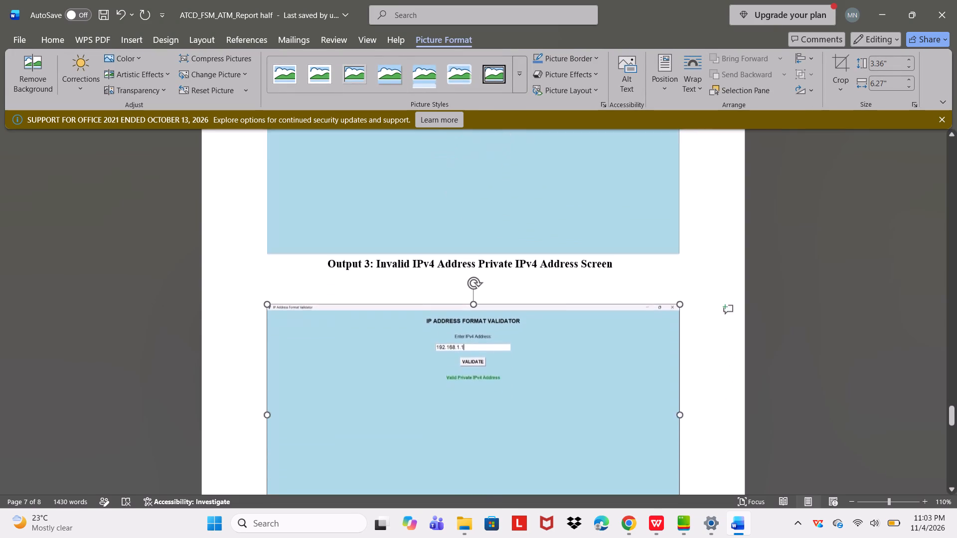
pyautogui.hscroll(1, 359, 274)
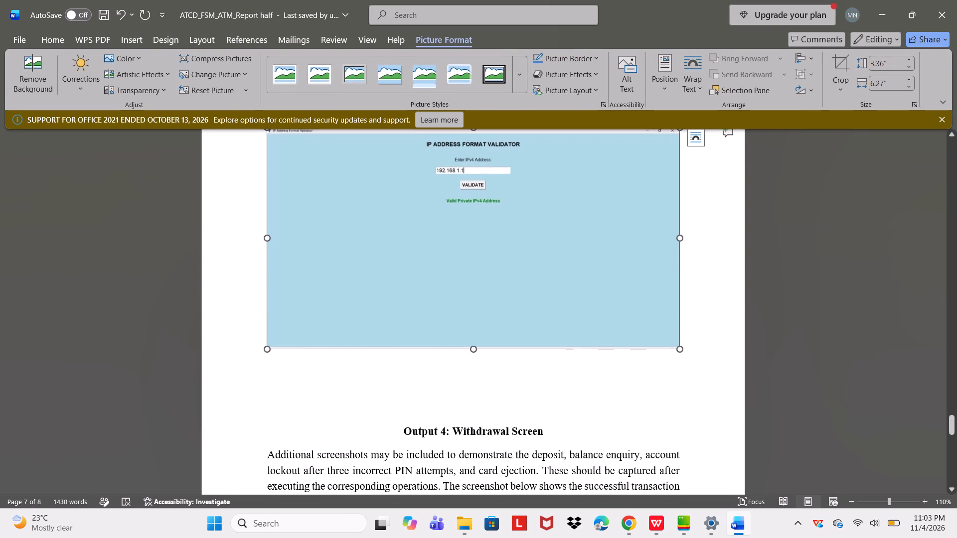
pyautogui.click(404, 427)
pyautogui.press('BackSpace')
pyautogui.press('BackSpace')
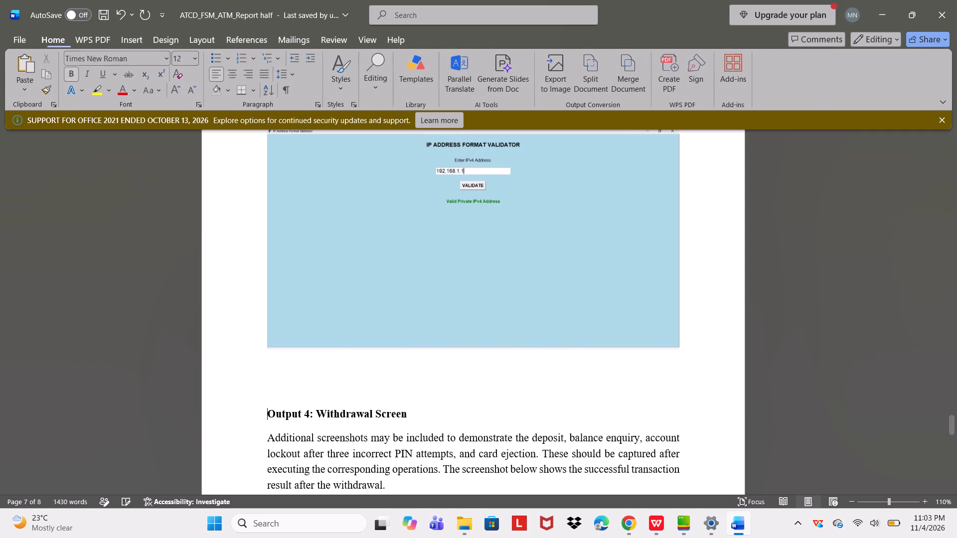
pyautogui.press('BackSpace')
pyautogui.press('BackSpace')
pyautogui.press('BackSpace')
# Indent the Output 4 caption with 20 spaces to place it roughly centred under the screenshot.
pyautogui.press('space')
pyautogui.press('space')
pyautogui.press('space')
pyautogui.press('space')
pyautogui.press('space')
pyautogui.press('space')
pyautogui.press('space')
pyautogui.press('space')
pyautogui.press('space')
pyautogui.press('space')
pyautogui.press('space')
pyautogui.press('space')
pyautogui.press('space')
pyautogui.press('space')
pyautogui.press('space')
pyautogui.press('space')
pyautogui.press('space')
pyautogui.press('space')
pyautogui.press('space')
pyautogui.press('space')
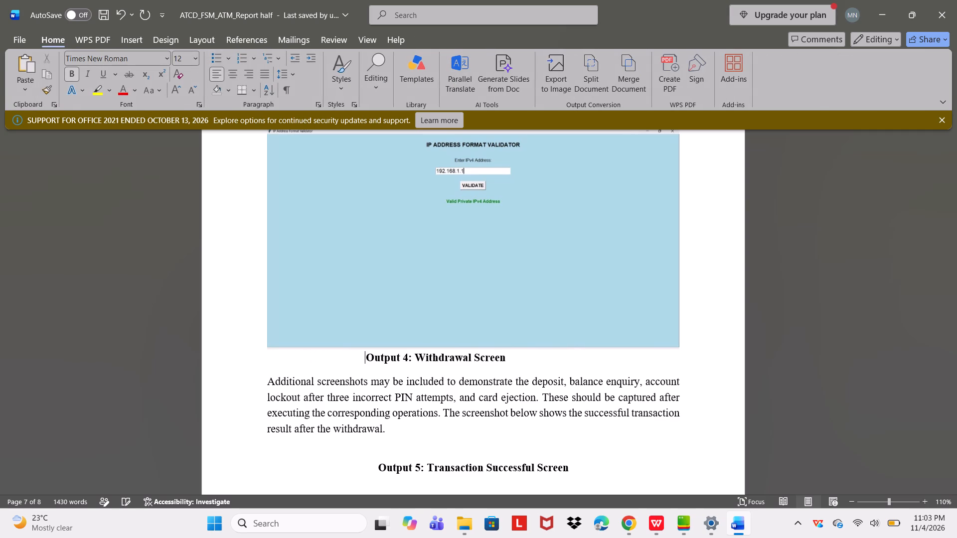
# Review the report's OUTPUTS section, checking the screenshots and captions from Output 1 through Output 5.
pyautogui.scroll(1, 404, 427)
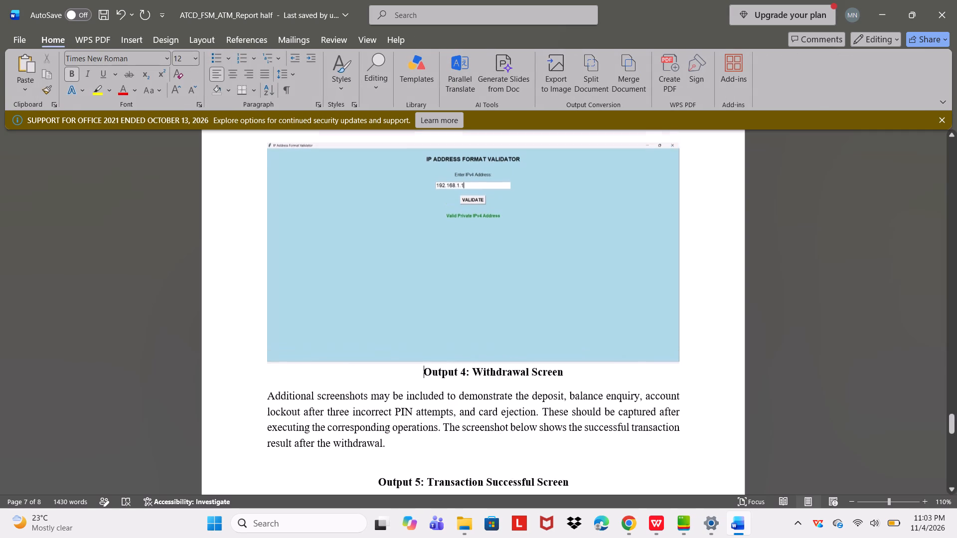
pyautogui.scroll(1, 404, 427)
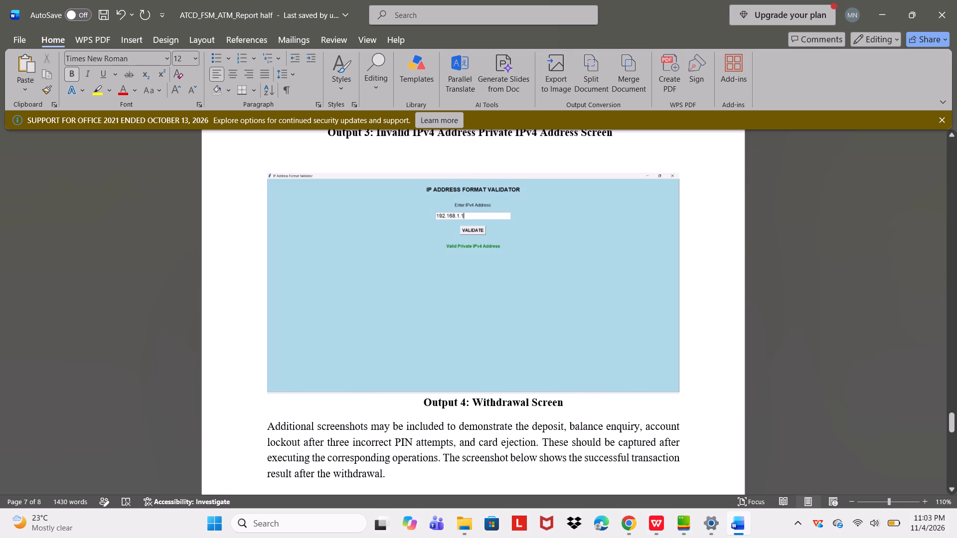
pyautogui.scroll(4, 428, 299)
pyautogui.scroll(-1, 428, 299)
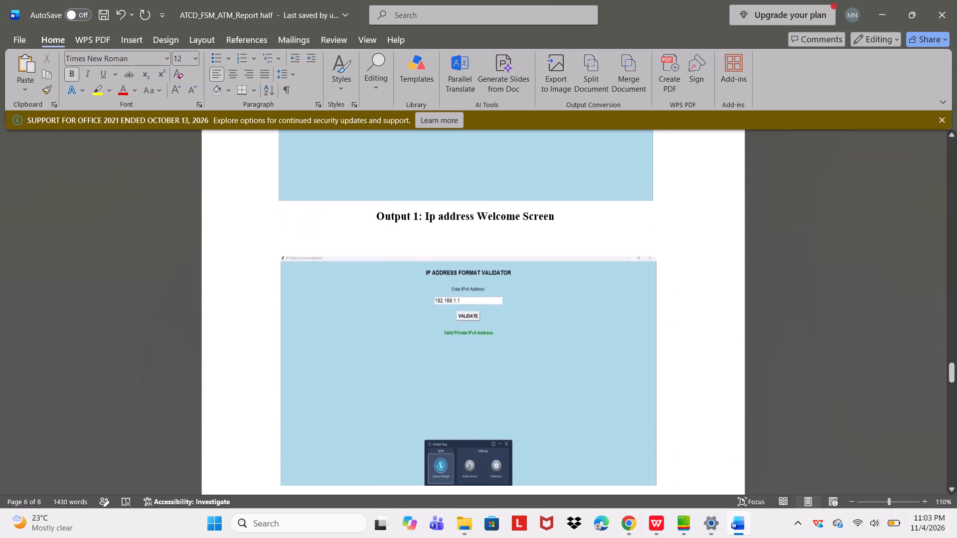
pyautogui.scroll(-3, 428, 299)
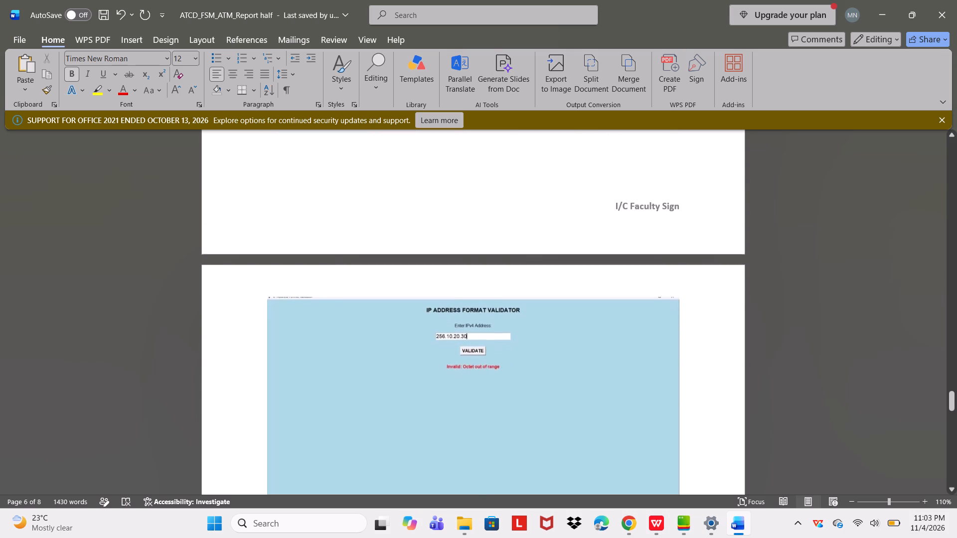
pyautogui.scroll(-5, 428, 299)
pyautogui.scroll(3, 428, 299)
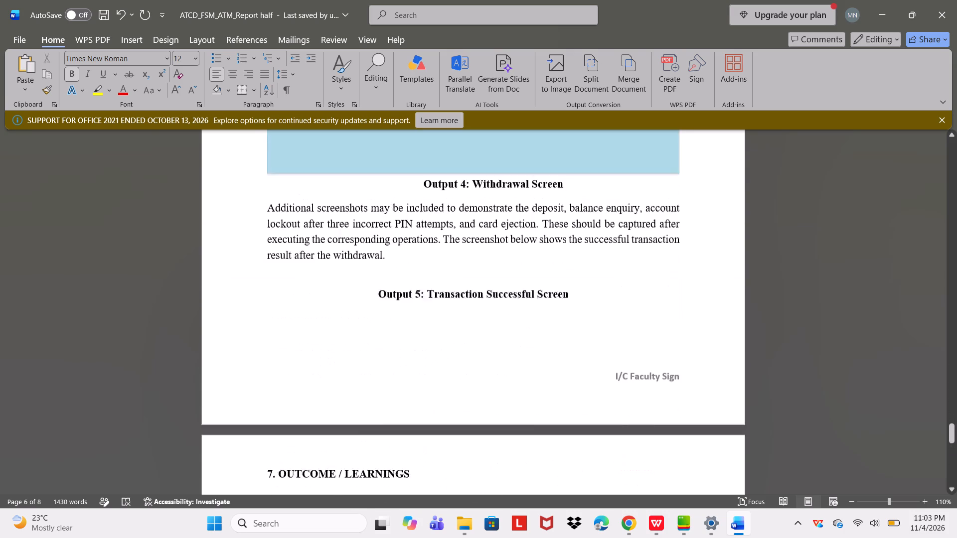
pyautogui.scroll(1, 428, 299)
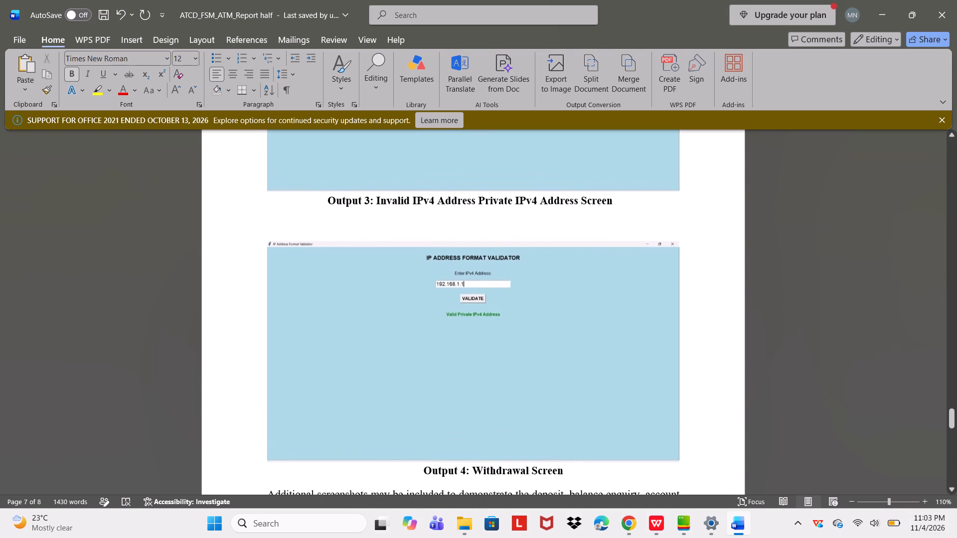
pyautogui.scroll(4, 428, 299)
pyautogui.hscroll(1, 428, 299)
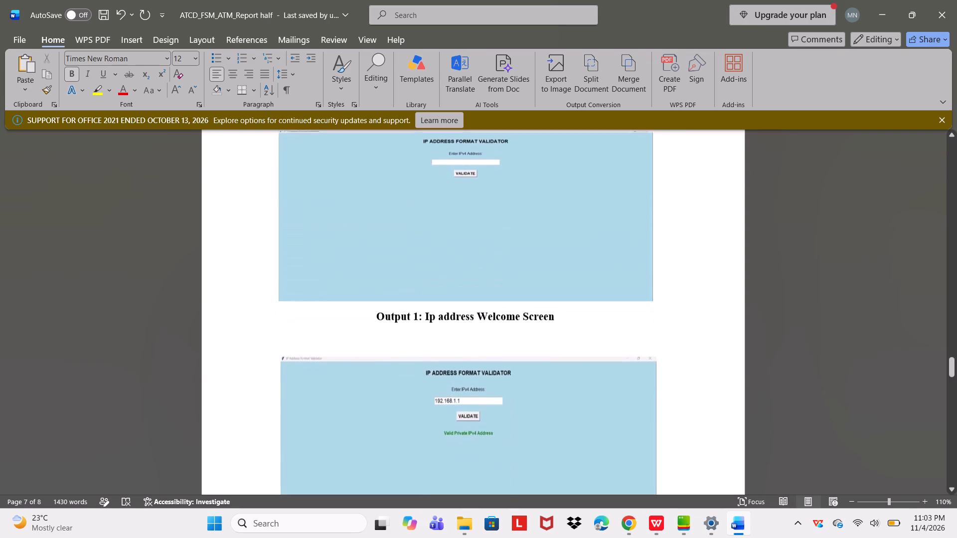
pyautogui.hscroll(1, 428, 299)
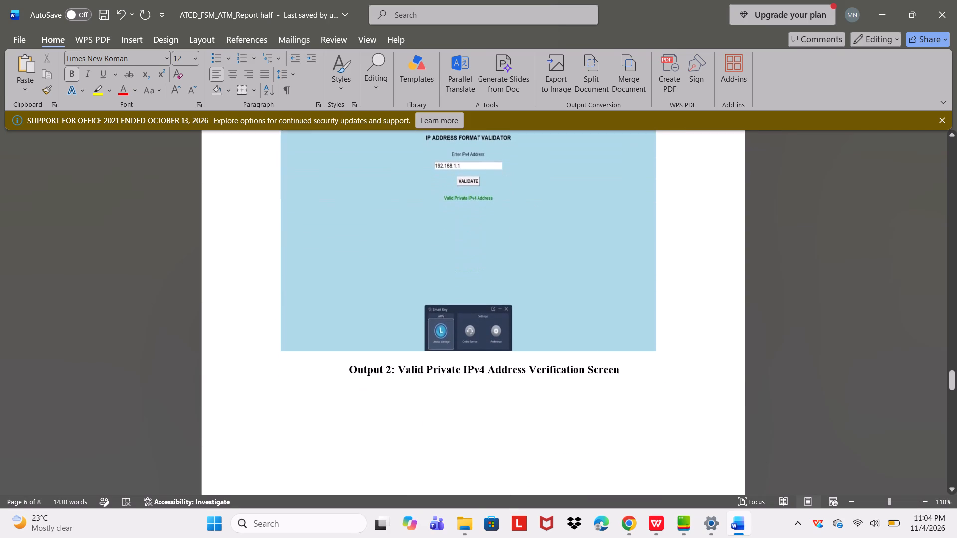
# Delete the 192.168.1.1 validator screenshot above the "Output 4: Withdrawal Screen" caption.
pyautogui.scroll(-5, 428, 299)
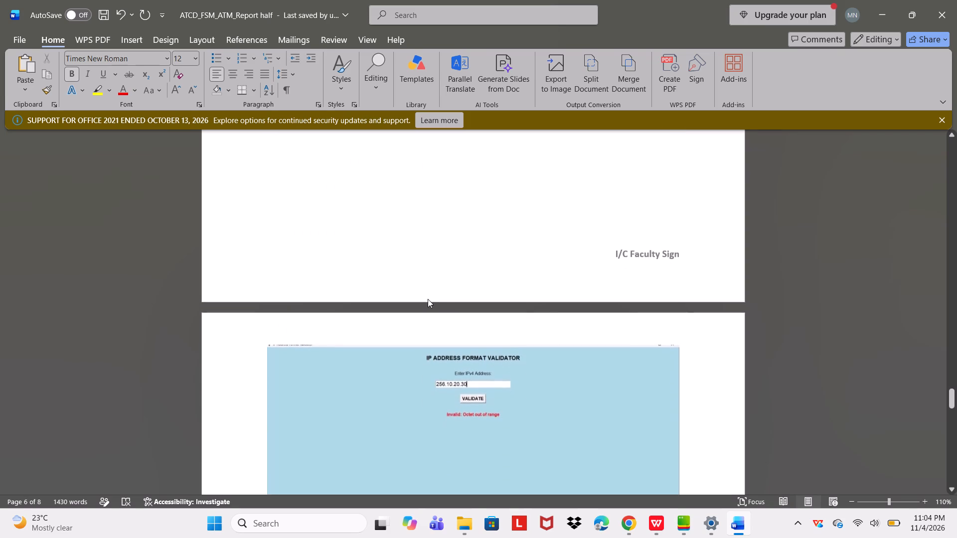
pyautogui.scroll(-4, 428, 299)
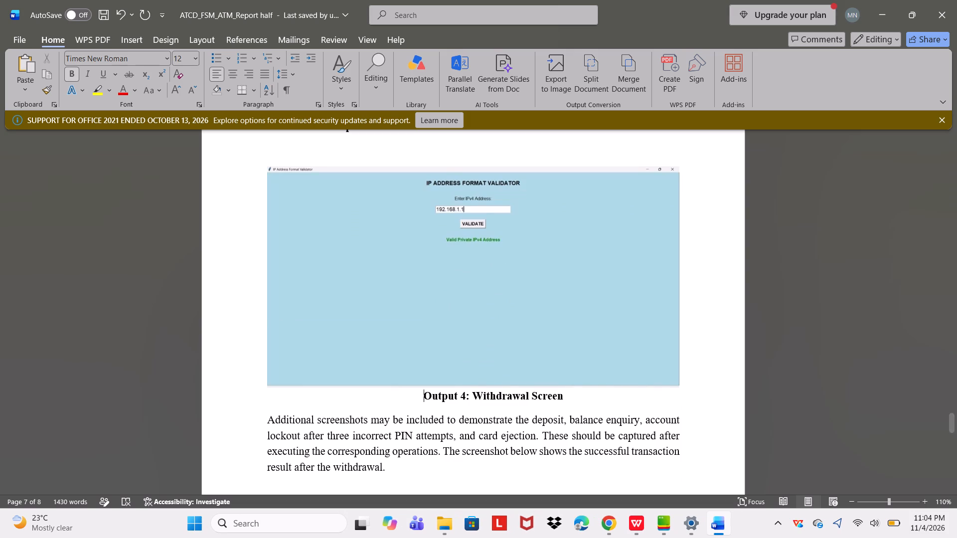
pyautogui.click(428, 299)
pyautogui.press('BackSpace')
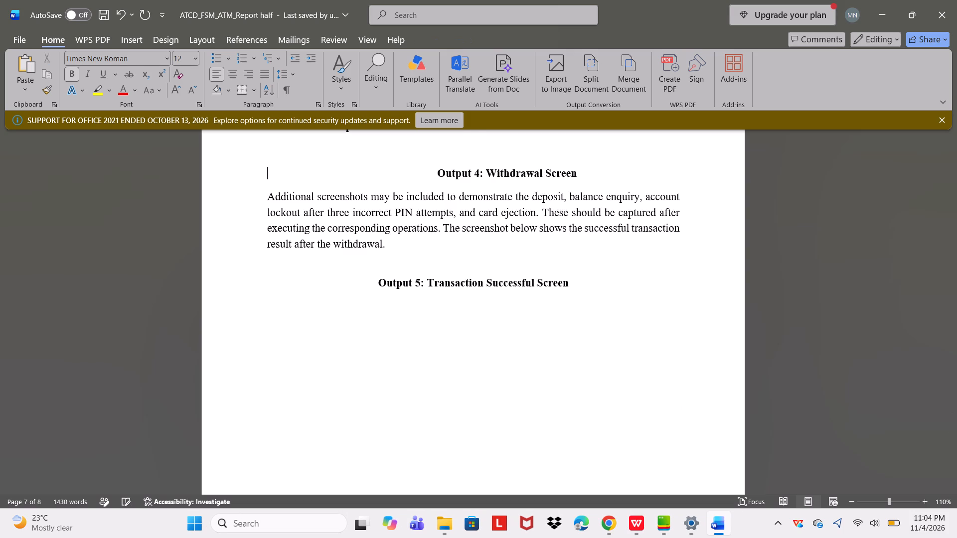
# Delete the Output 5 caption, the "Additional screenshots may be included" paragraph and the Output 4 caption, working backwards towards the Output 3 caption.
pyautogui.click(580, 173)
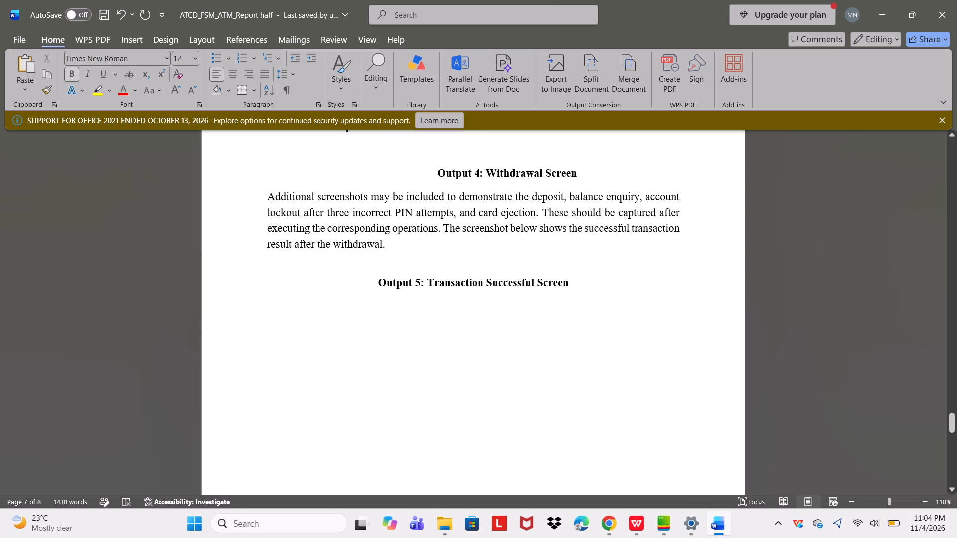
pyautogui.click(571, 282)
pyautogui.press('BackSpace')
pyautogui.press('BackSpace')
pyautogui.press('BackSpace')
pyautogui.press('BackSpace')
pyautogui.press('BackSpace')
pyautogui.press('BackSpace')
pyautogui.press('BackSpace')
pyautogui.press('BackSpace')
pyautogui.press('BackSpace')
pyautogui.press('BackSpace')
pyautogui.press('BackSpace')
pyautogui.press('BackSpace')
pyautogui.press('BackSpace')
pyautogui.press('BackSpace')
pyautogui.press('BackSpace')
pyautogui.press('BackSpace')
pyautogui.press('BackSpace')
pyautogui.press('BackSpace')
pyautogui.press('BackSpace')
pyautogui.press('BackSpace')
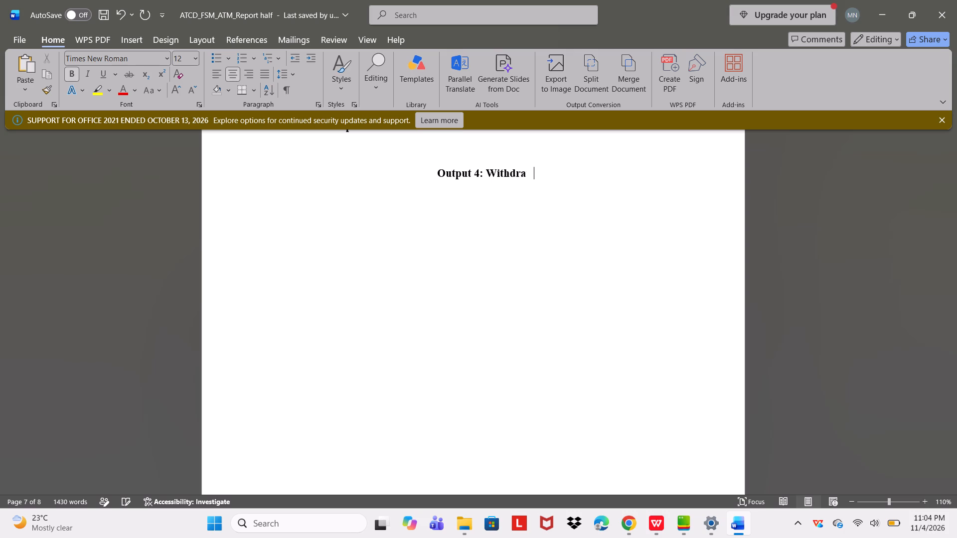
pyautogui.press('BackSpace')
pyautogui.press('BackSpace')
pyautogui.press('BackSpace')
pyautogui.press('BackSpace')
pyautogui.press('BackSpace')
pyautogui.press('BackSpace')
pyautogui.press('BackSpace')
pyautogui.press('BackSpace')
pyautogui.press('BackSpace')
pyautogui.press('BackSpace')
pyautogui.press('BackSpace')
pyautogui.press('BackSpace')
pyautogui.press('BackSpace')
pyautogui.press('BackSpace')
pyautogui.press('BackSpace')
pyautogui.press('BackSpace')
pyautogui.press('BackSpace')
pyautogui.press('BackSpace')
pyautogui.press('BackSpace')
pyautogui.press('BackSpace')
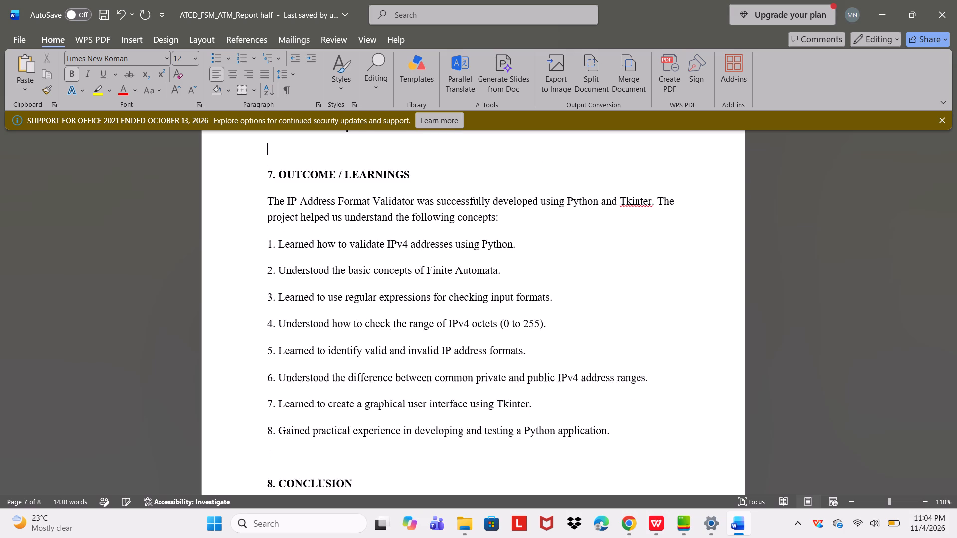
# Undo the excess deletions at the end of the Output 3 caption to restore its wording "Private IPv4 Address Screen".
pyautogui.scroll(1, 571, 282)
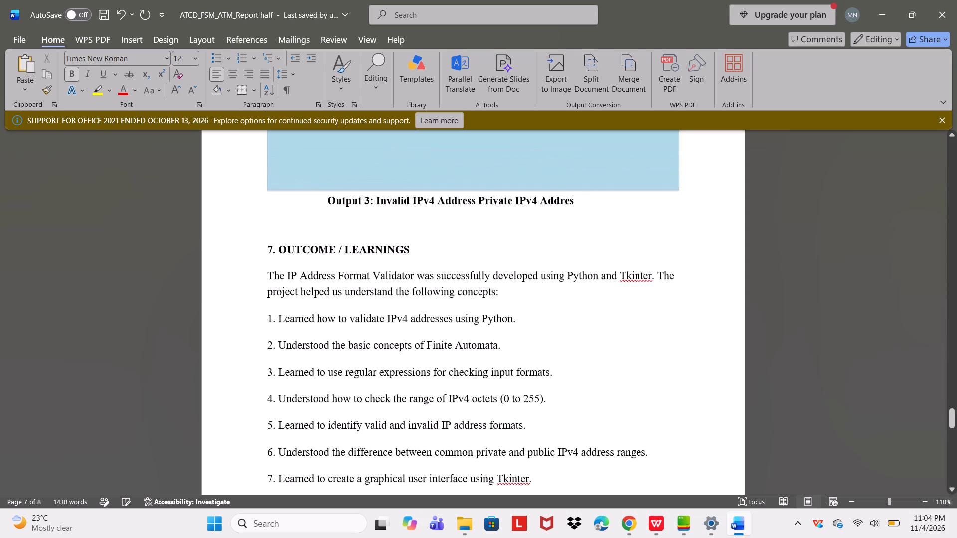
pyautogui.click(121, 12)
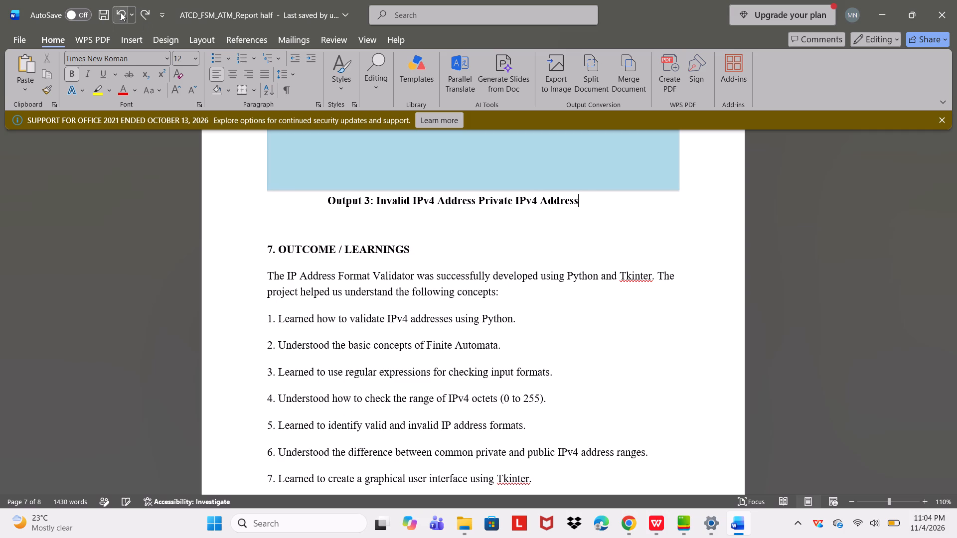
pyautogui.click(121, 12)
pyautogui.click(121, 12)
pyautogui.tripleClick(119, 14)
pyautogui.doubleClick(119, 14)
# Delete the 256.10.20.30 validator screenshot above the Output 3 caption.
pyautogui.scroll(2, 280, 230)
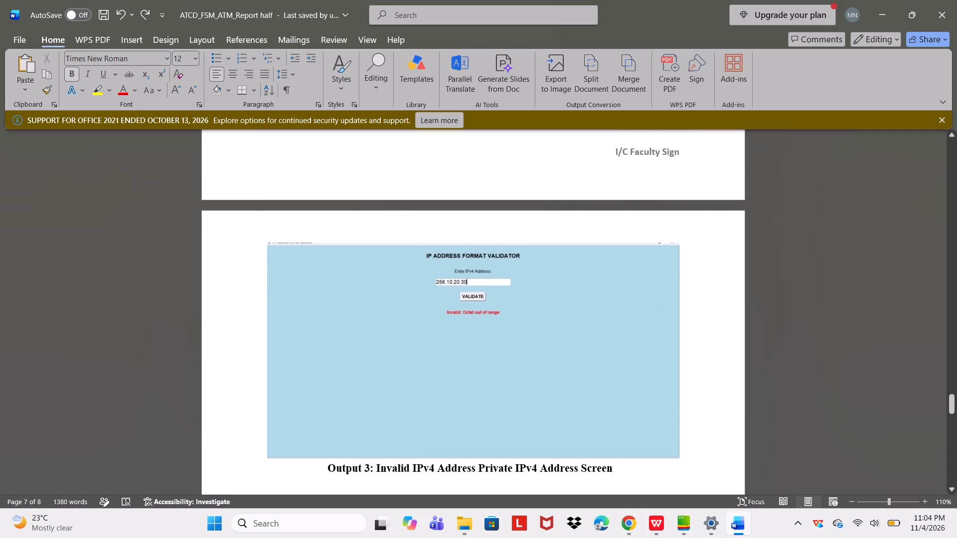
pyautogui.click(376, 324)
pyautogui.press('BackSpace')
# Add two blank lines below the Output 2 caption and insert a picture there, above the Output 3 caption.
pyautogui.scroll(1, 376, 324)
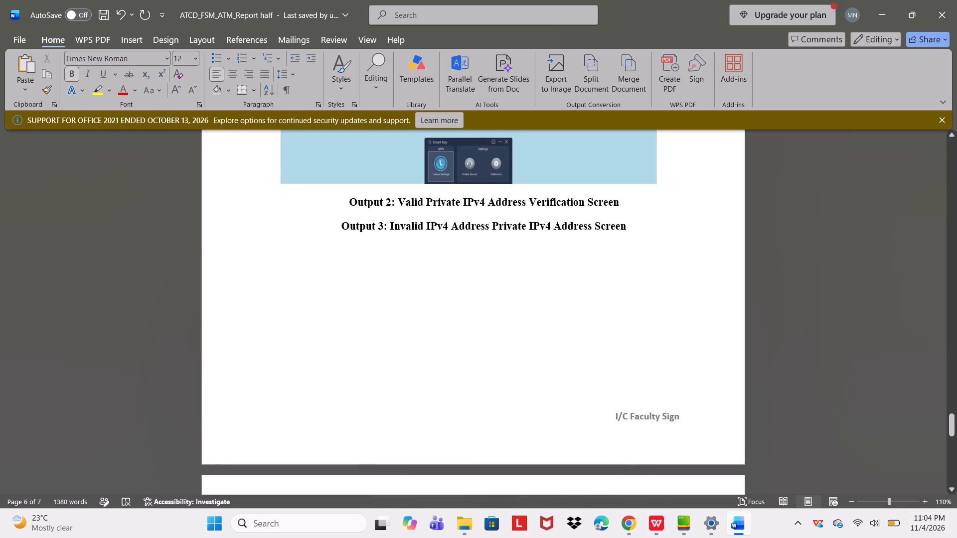
pyautogui.click(626, 198)
pyautogui.press('Return')
pyautogui.press('Return')
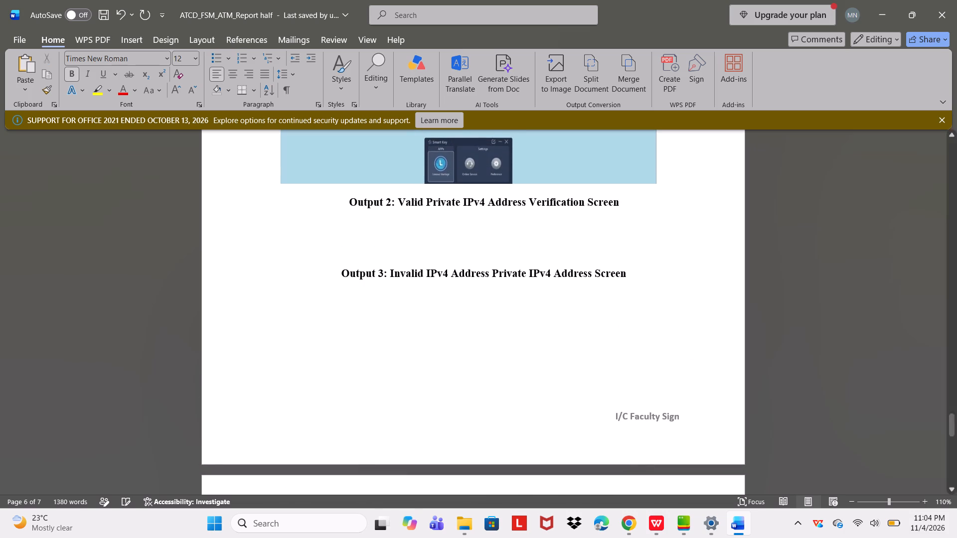
pyautogui.click(134, 41)
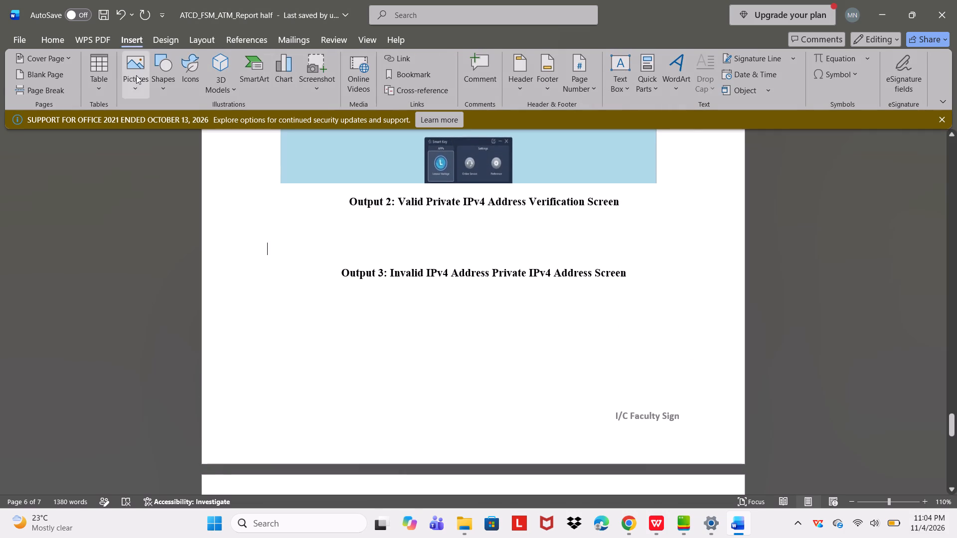
pyautogui.click(136, 75)
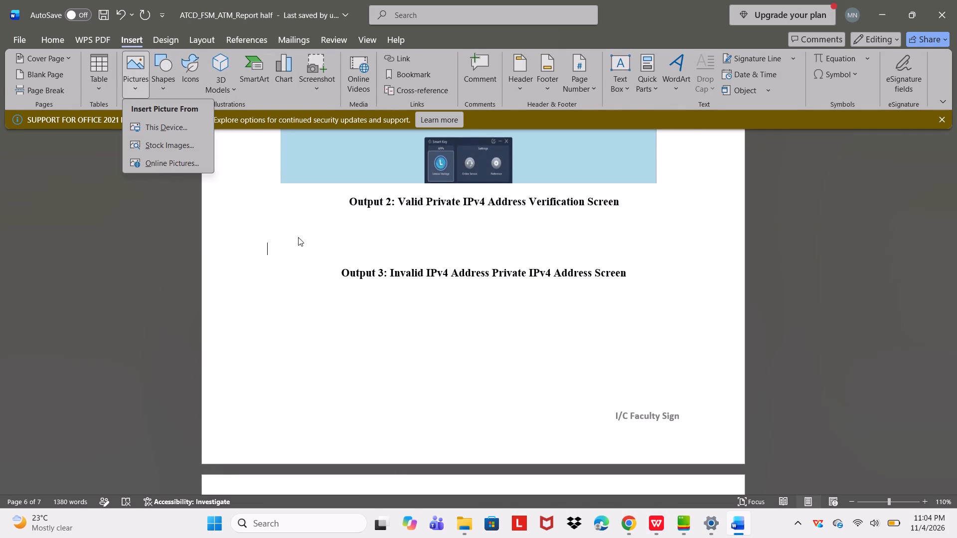
# Undo the blank lines added below the Output 2 caption and the deletion of the 256.10.20.30 screenshot above the Output 3 caption.
pyautogui.click(119, 12)
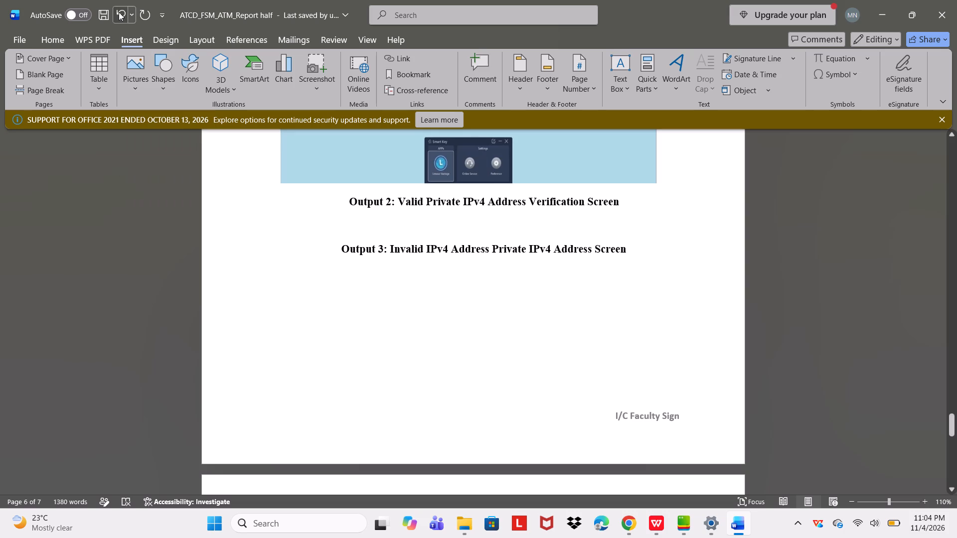
pyautogui.click(119, 12)
pyautogui.click(119, 12)
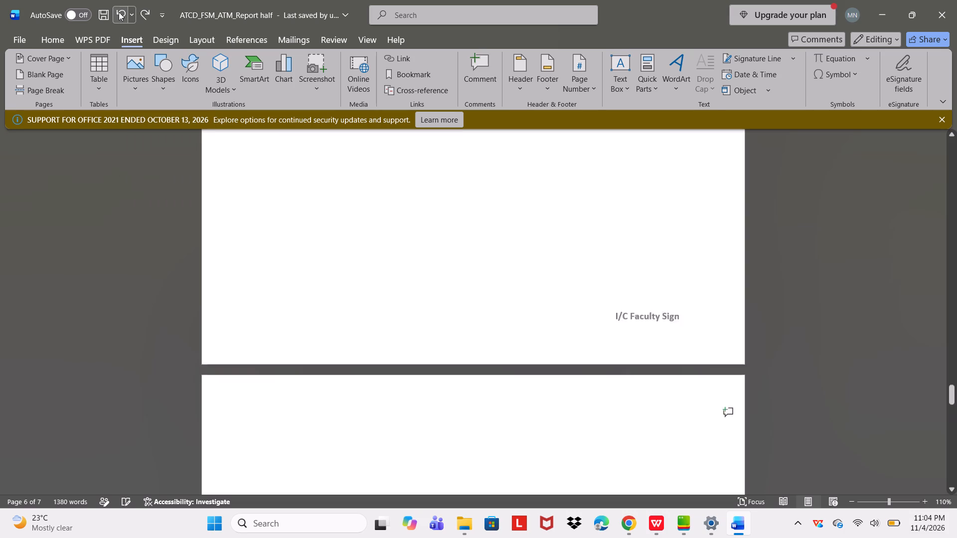
# Delete the validator screenshot directly above the Output 2 caption.
pyautogui.scroll(3, 349, 185)
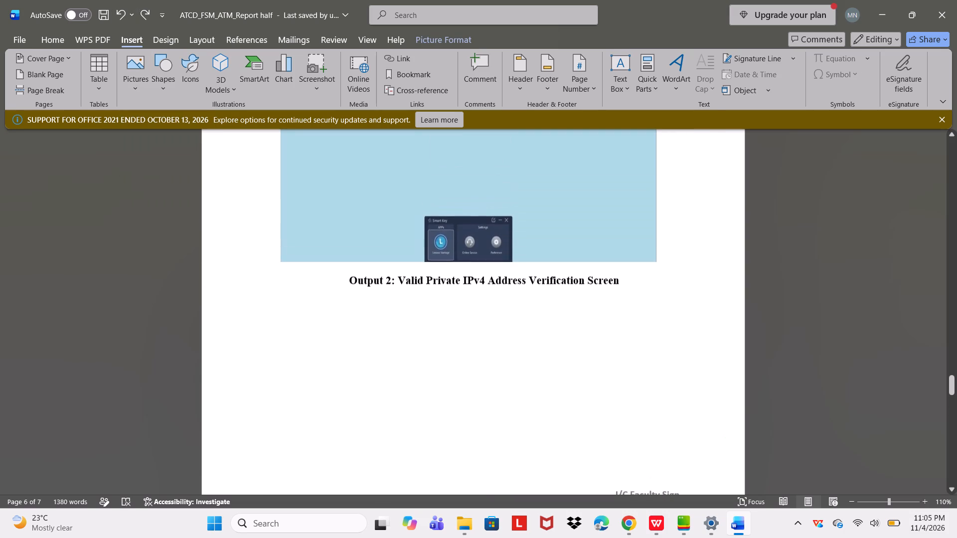
pyautogui.click(490, 210)
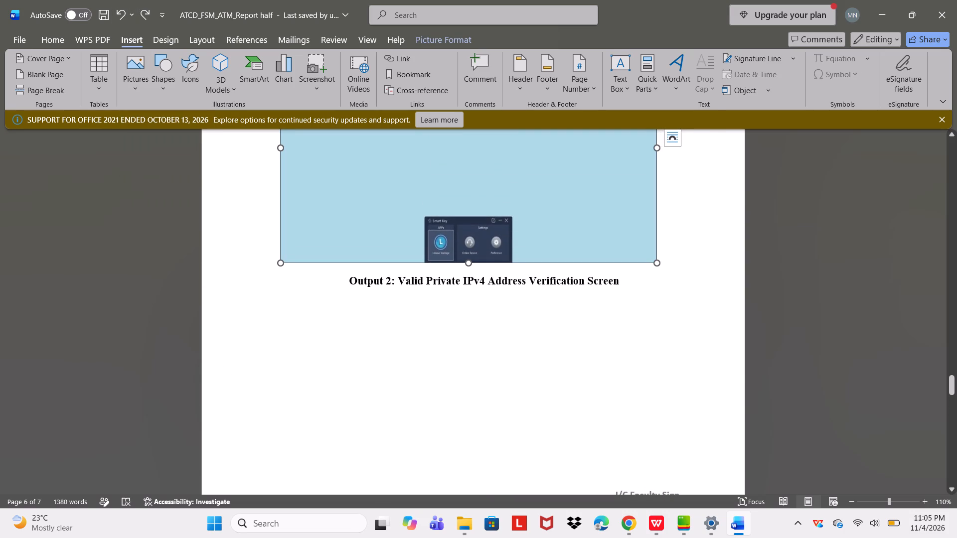
pyautogui.press('BackSpace')
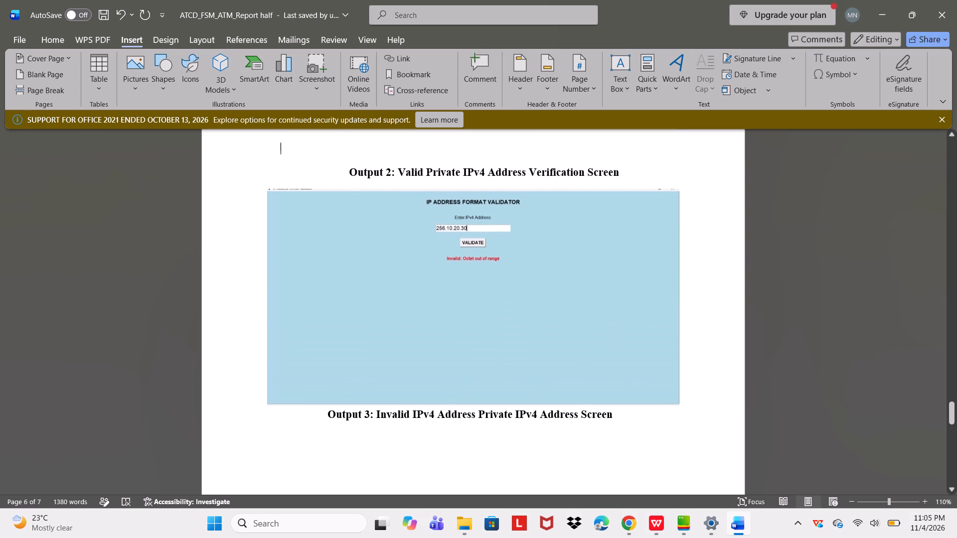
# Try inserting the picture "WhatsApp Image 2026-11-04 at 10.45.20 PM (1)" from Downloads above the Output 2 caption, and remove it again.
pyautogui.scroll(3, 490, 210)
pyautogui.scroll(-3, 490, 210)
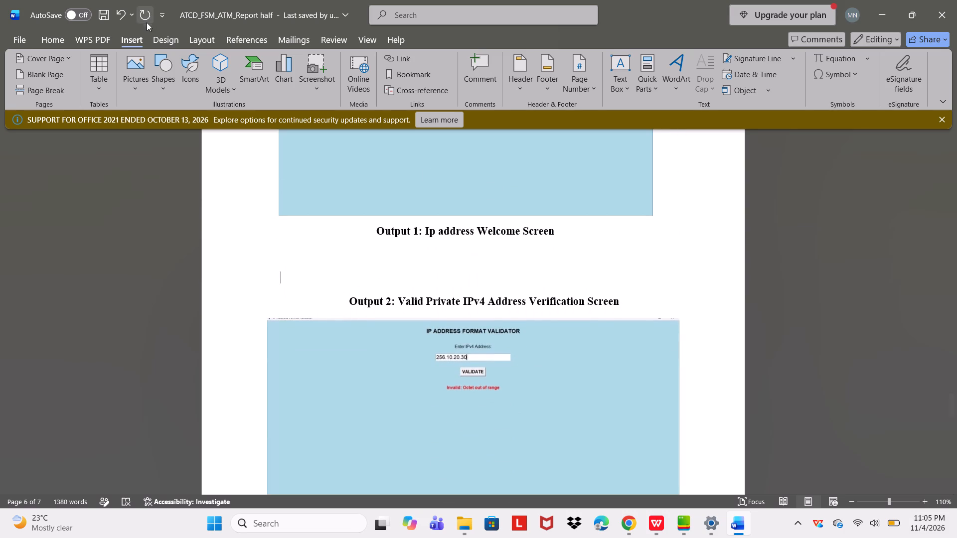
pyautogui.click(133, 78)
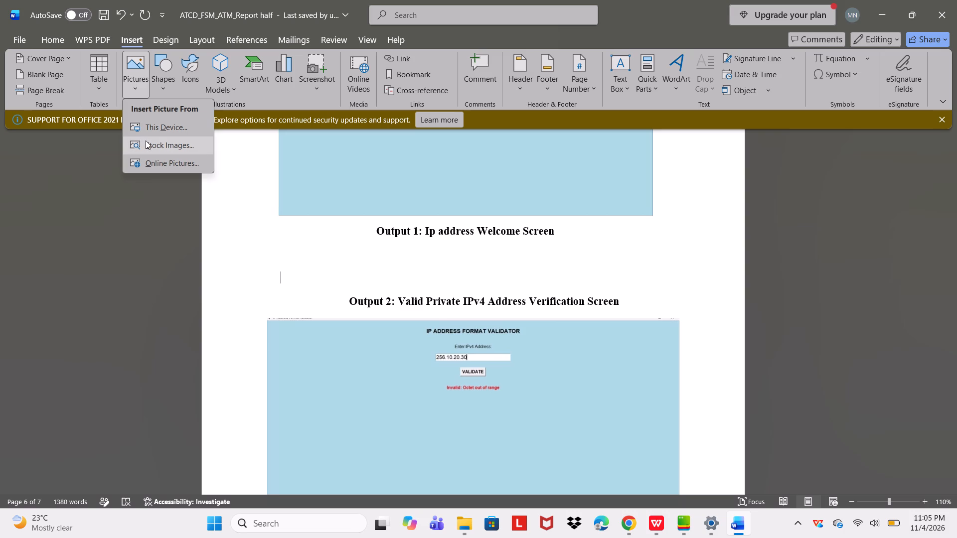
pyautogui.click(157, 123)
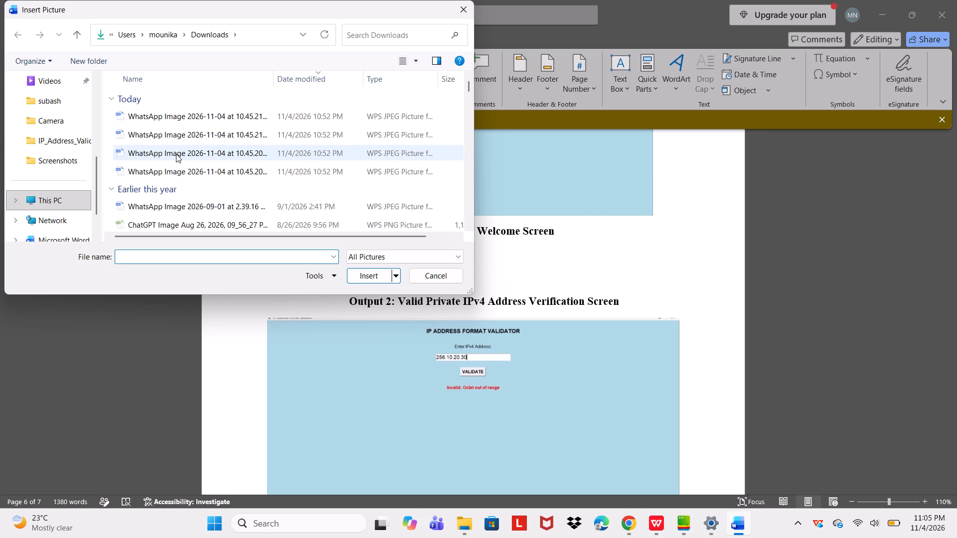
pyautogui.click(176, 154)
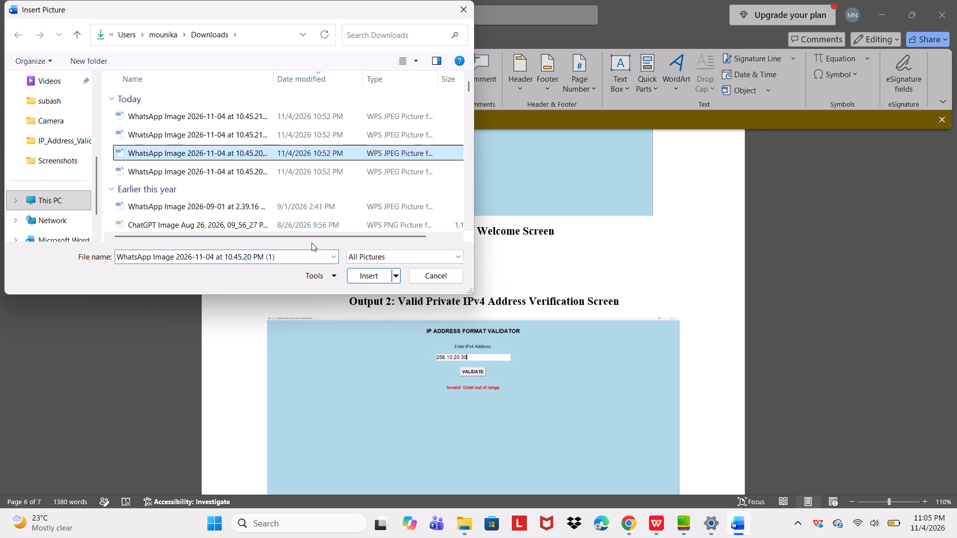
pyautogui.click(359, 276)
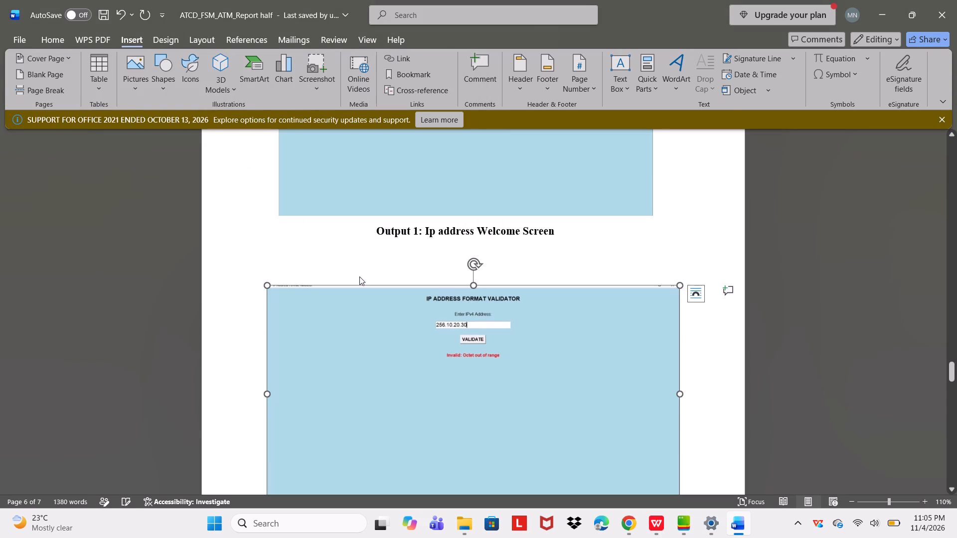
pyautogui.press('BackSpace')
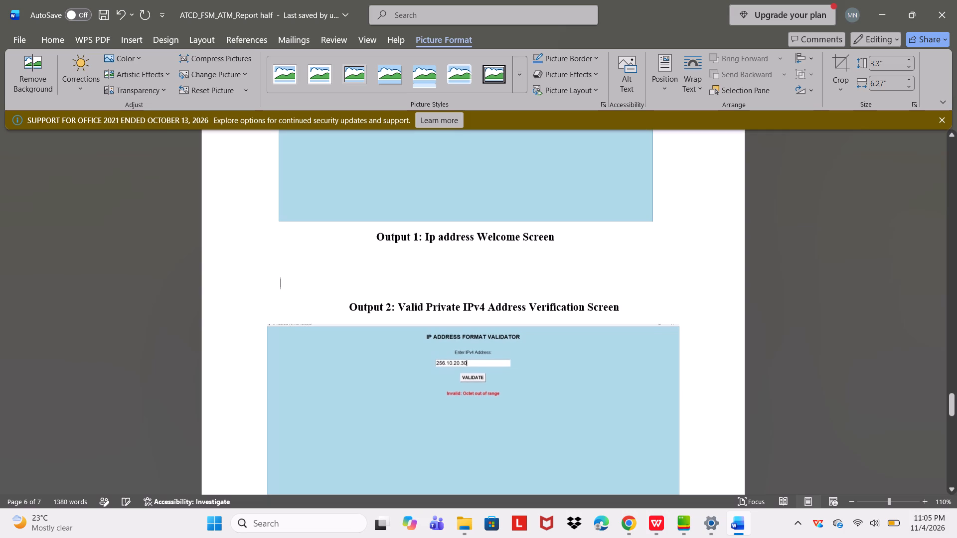
# Insert the picture "WhatsApp Image 2026-11-04 at 10.45.21 PM" from Downloads on the blank line above the Output 2 caption.
pyautogui.click(133, 39)
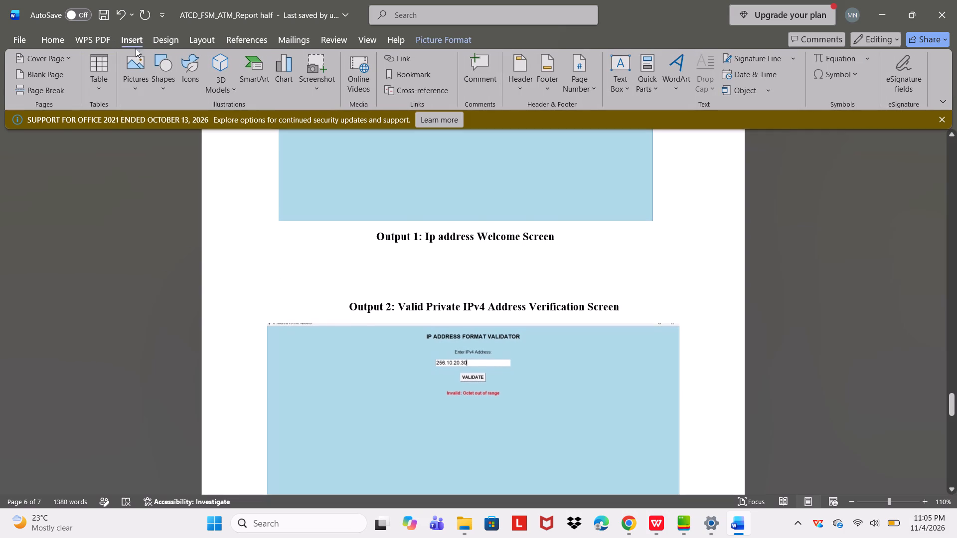
pyautogui.click(142, 75)
pyautogui.click(157, 129)
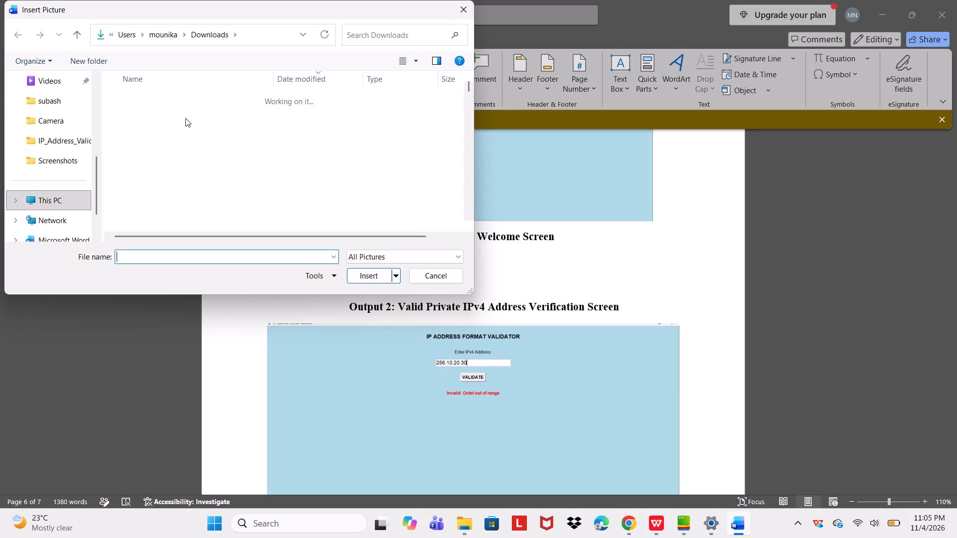
pyautogui.click(189, 132)
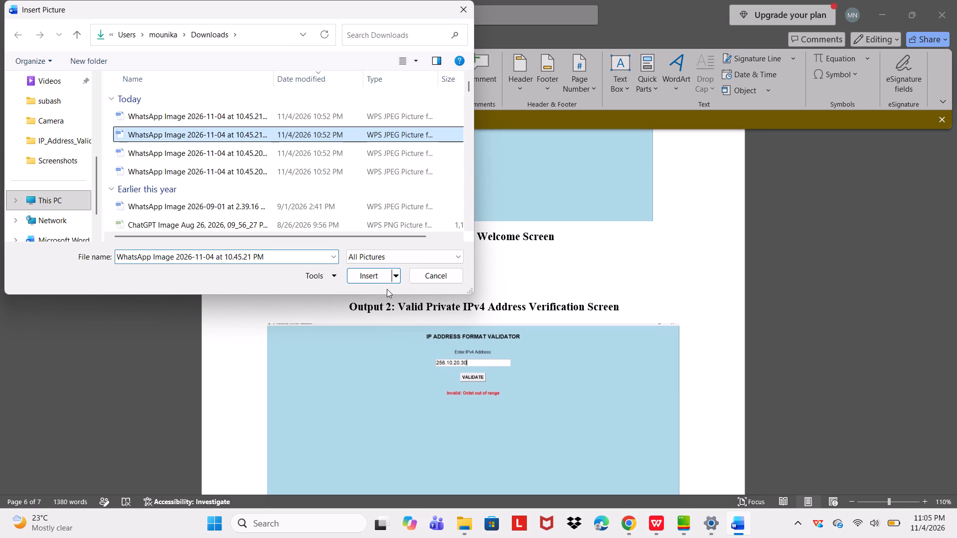
pyautogui.click(371, 274)
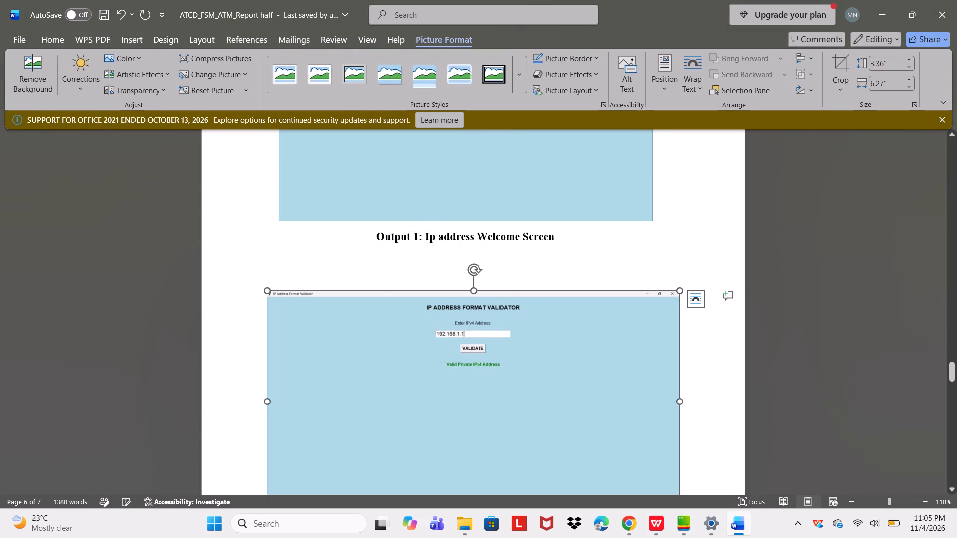
# Review the report from the Output 2 screenshot through the outcome and conclusion sections, and return to the first page.
pyautogui.hscroll(1, 397, 303)
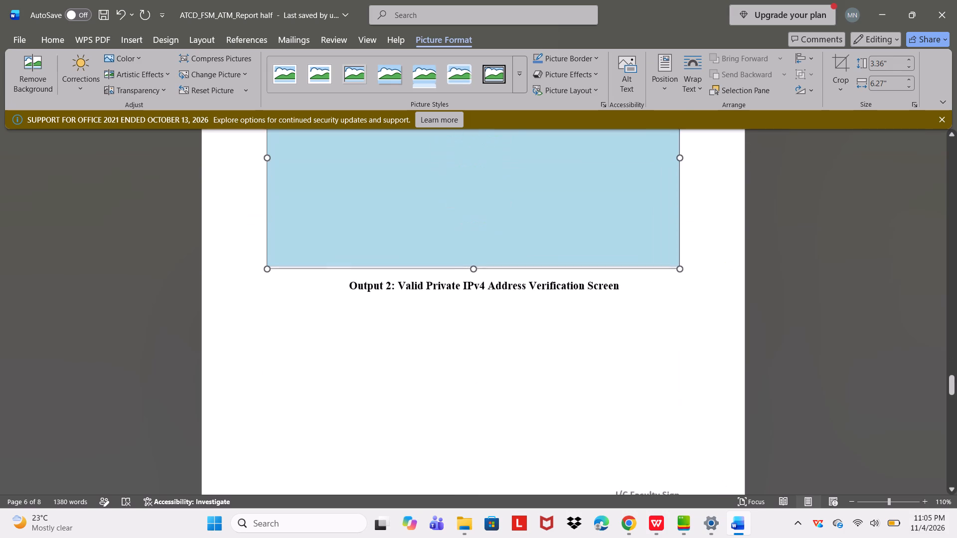
pyautogui.scroll(-4, 397, 303)
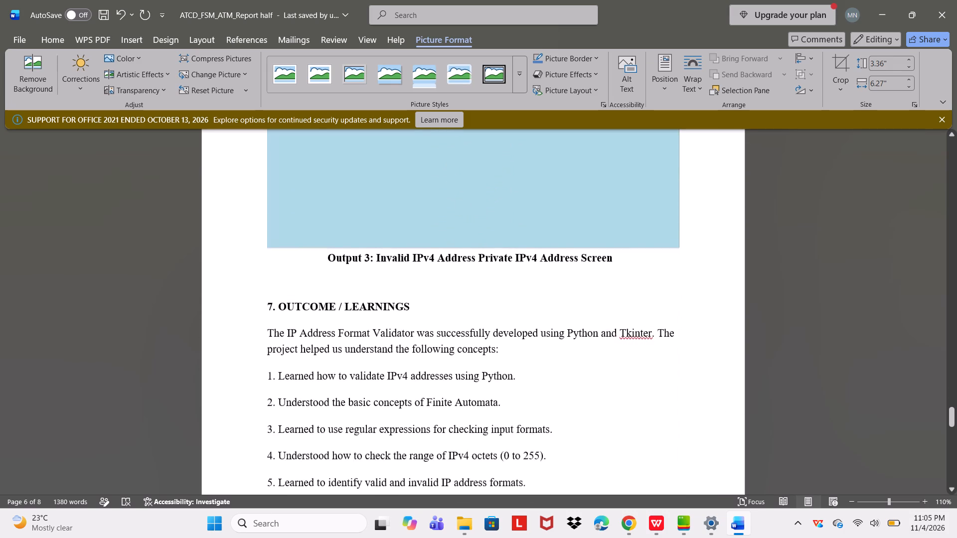
pyautogui.scroll(-4, 397, 303)
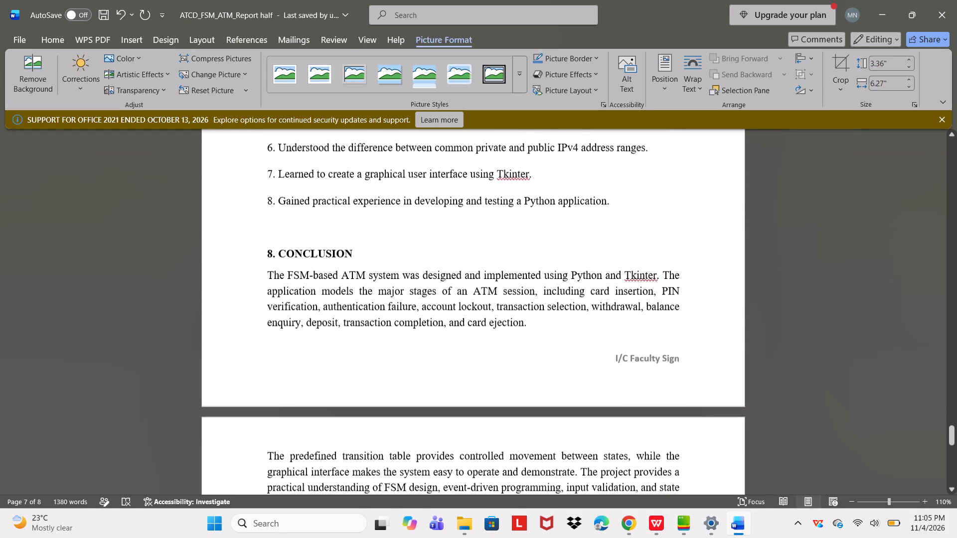
pyautogui.scroll(-10, 397, 303)
pyautogui.scroll(20, 397, 303)
pyautogui.scroll(20, 397, 303)
pyautogui.scroll(2, 397, 303)
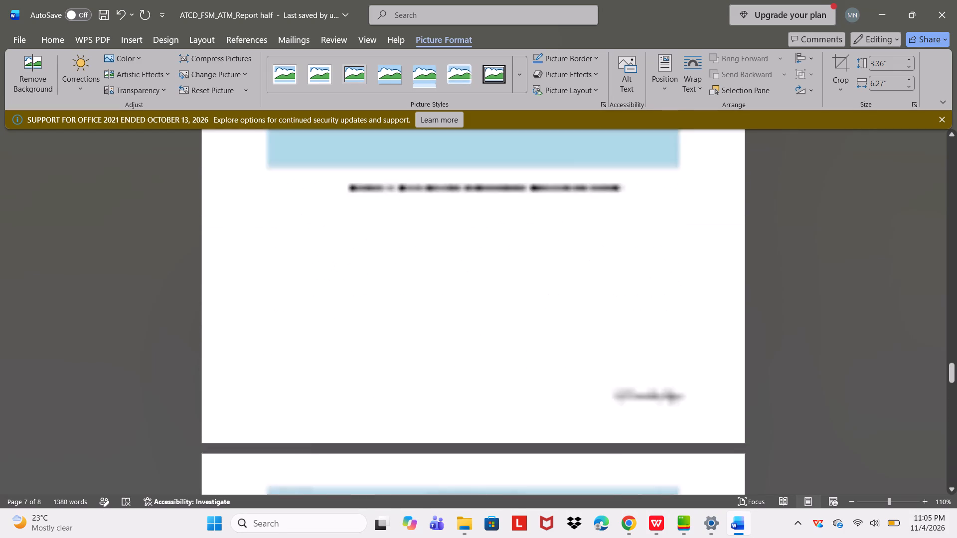
pyautogui.scroll(20, 397, 303)
pyautogui.scroll(20, 397, 303)
pyautogui.scroll(20, 397, 303)
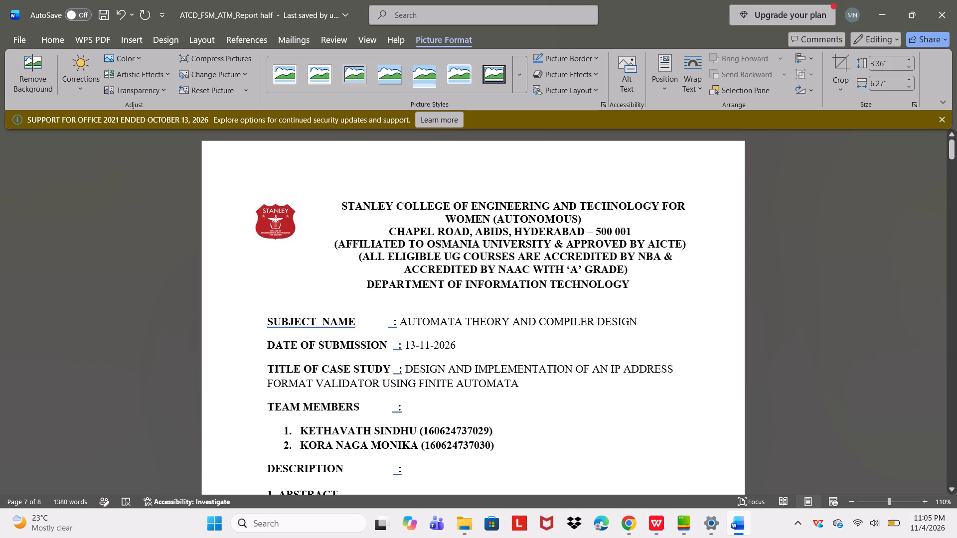
# Remove the blank lines before "Examples:" so it directly follows the rule "4. The octets must be separated by dots.".
pyautogui.scroll(-1, 397, 303)
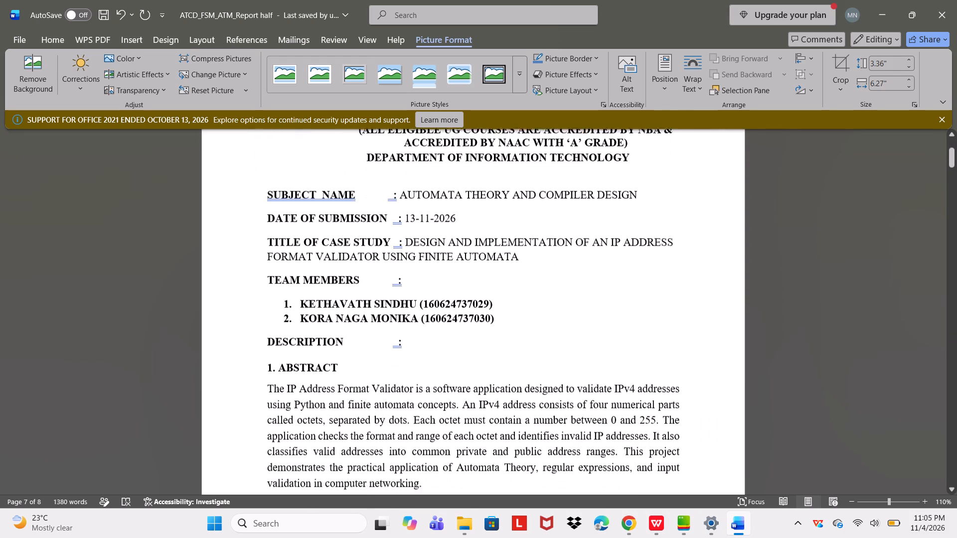
pyautogui.scroll(-5, 397, 303)
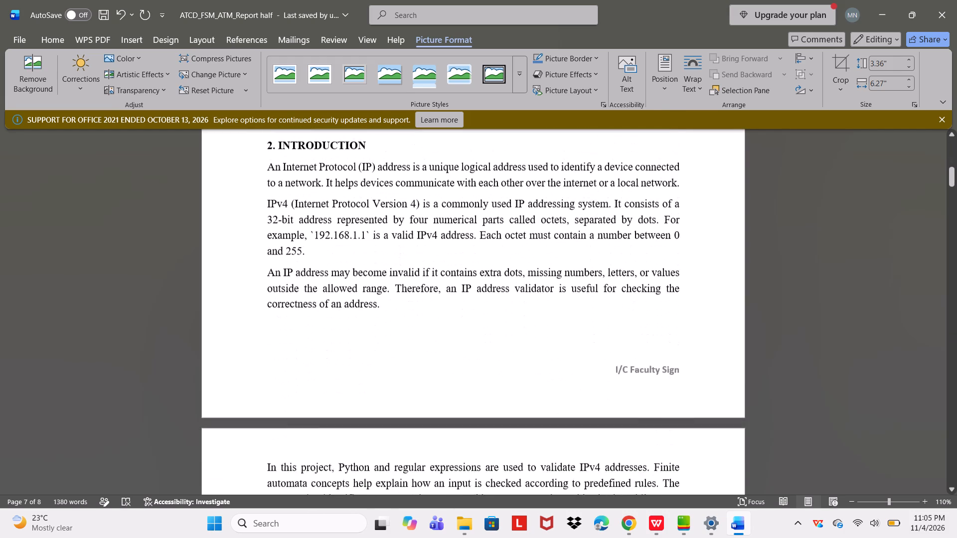
pyautogui.scroll(-5, 397, 303)
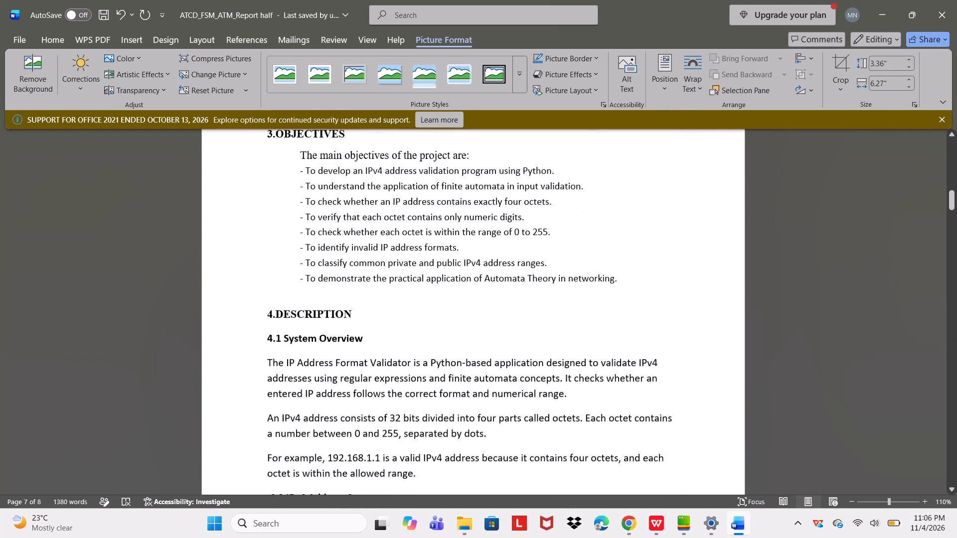
pyautogui.scroll(-3, 397, 303)
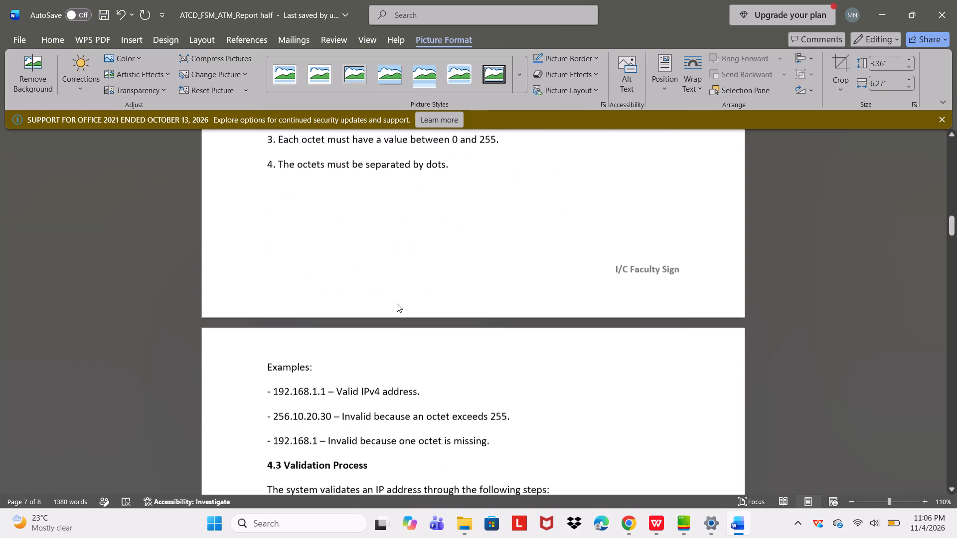
pyautogui.scroll(-1, 397, 303)
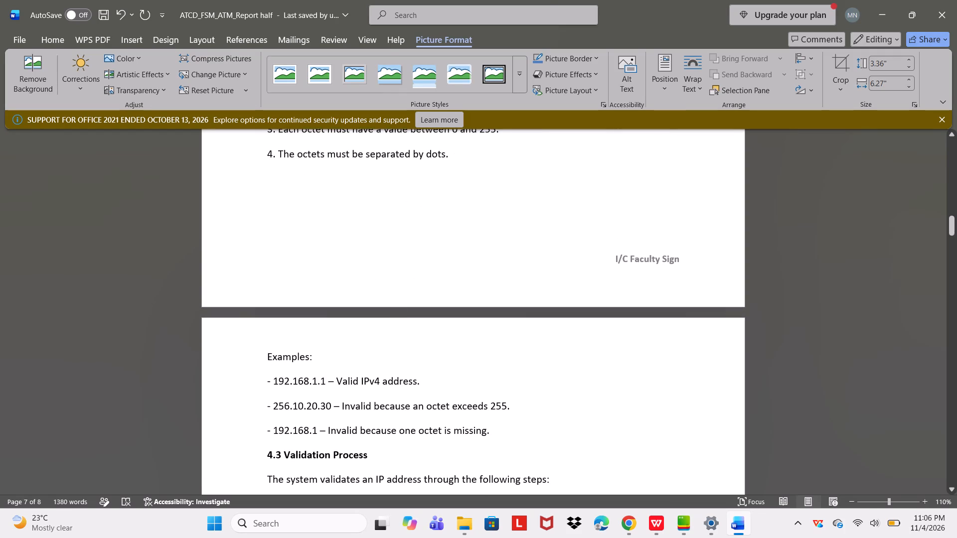
pyautogui.click(266, 356)
pyautogui.press('BackSpace')
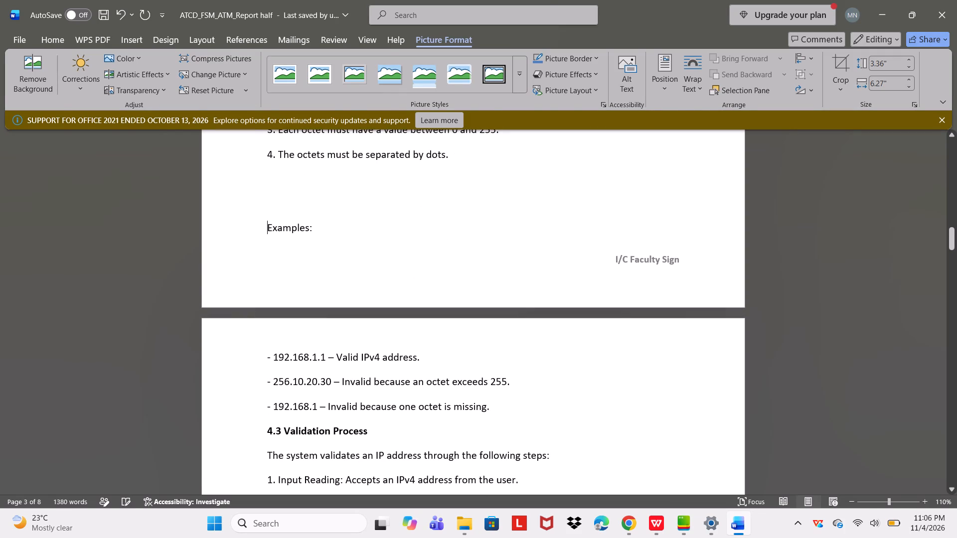
pyautogui.press('BackSpace')
pyautogui.press('BackSpace')
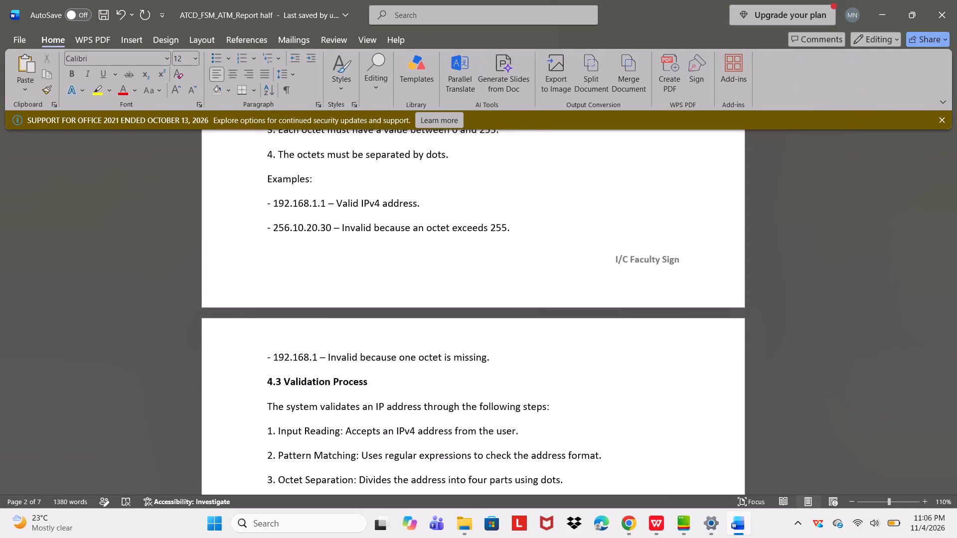
# Remove the blank gap directly before the "6. OUTPUTS" heading.
pyautogui.scroll(-2, 266, 356)
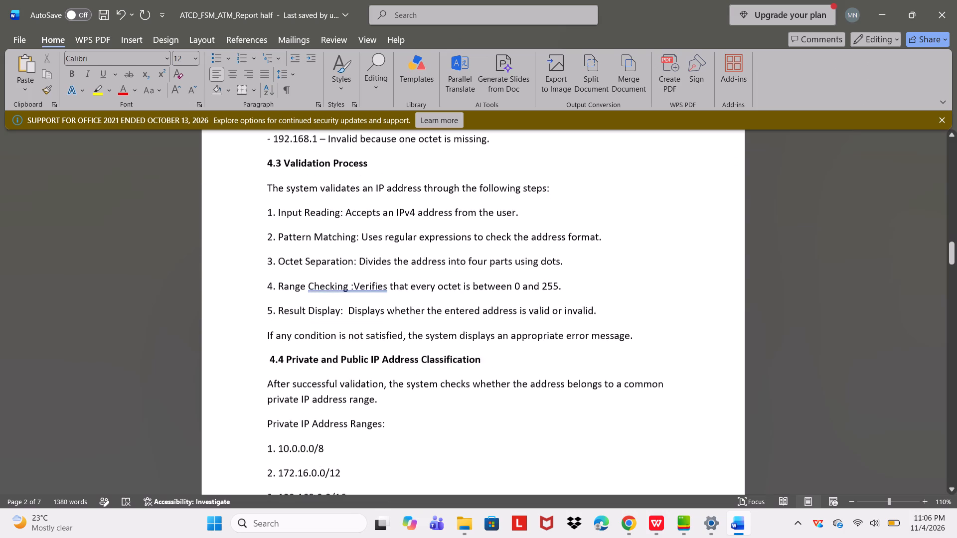
pyautogui.scroll(-2, 266, 356)
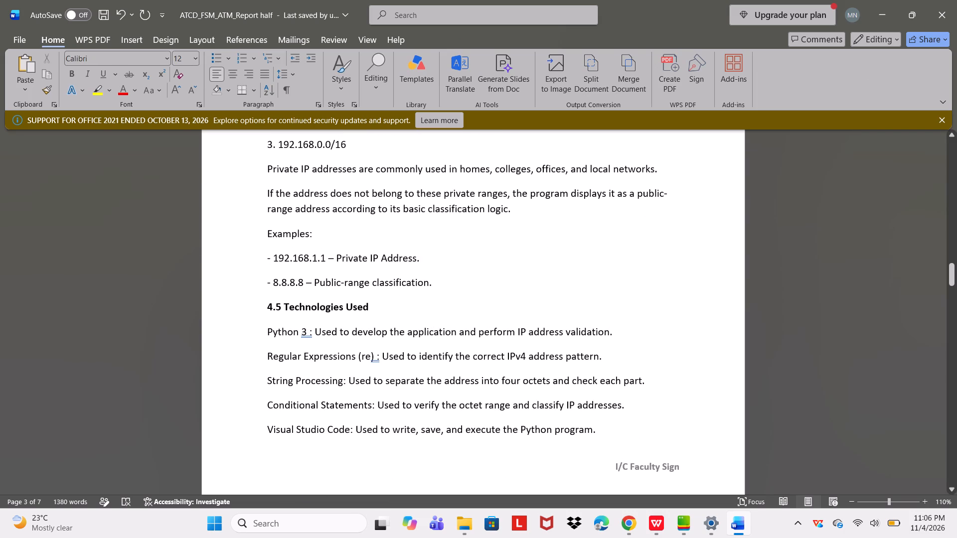
pyautogui.scroll(-3, 337, 375)
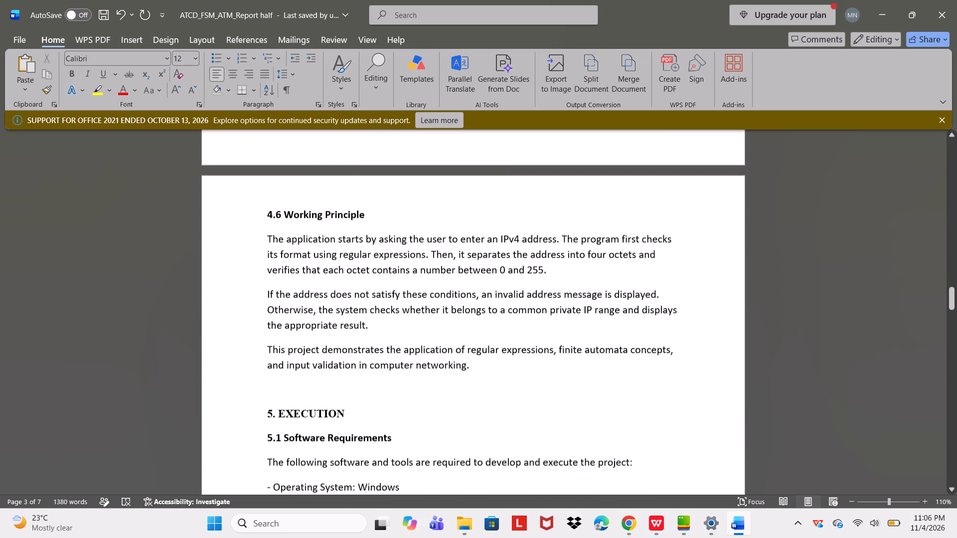
pyautogui.scroll(-4, 337, 375)
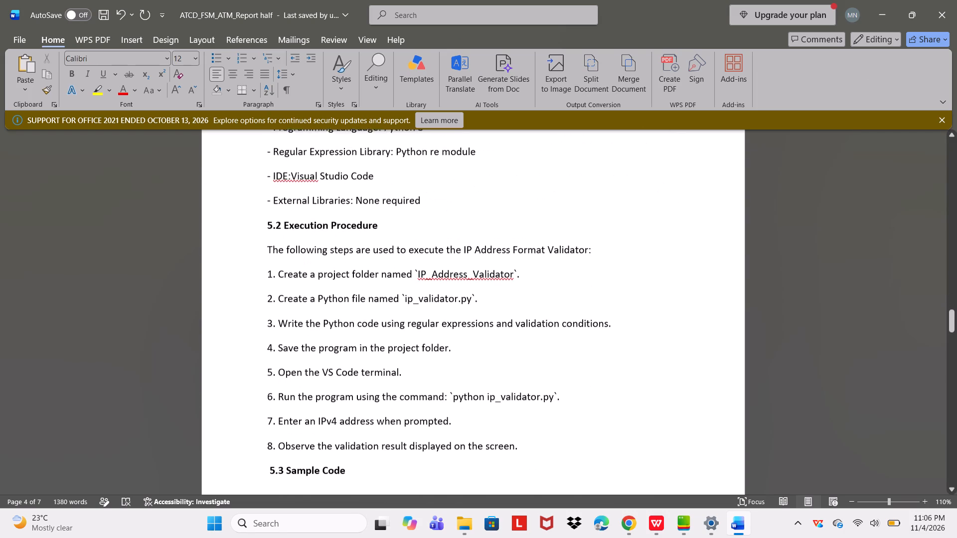
pyautogui.scroll(-3, 337, 375)
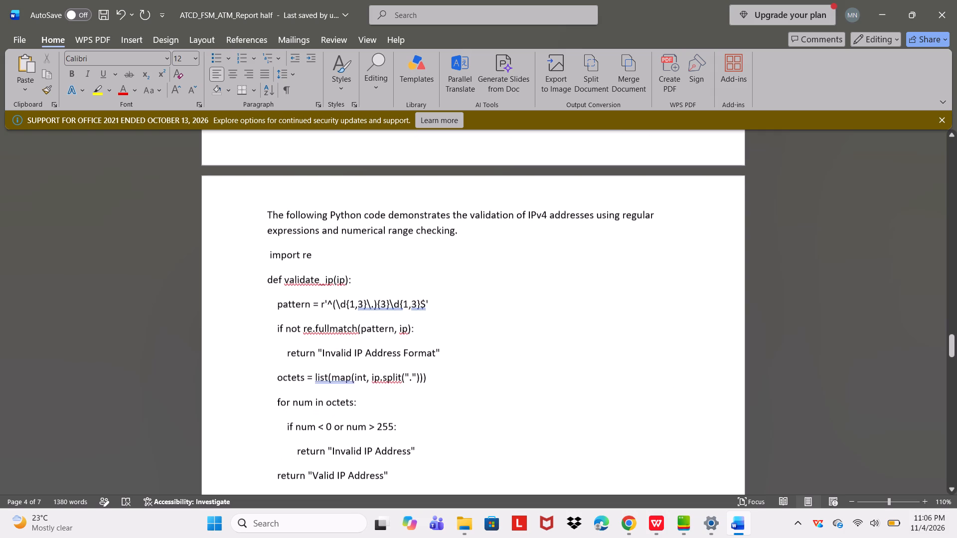
pyautogui.scroll(-3, 337, 375)
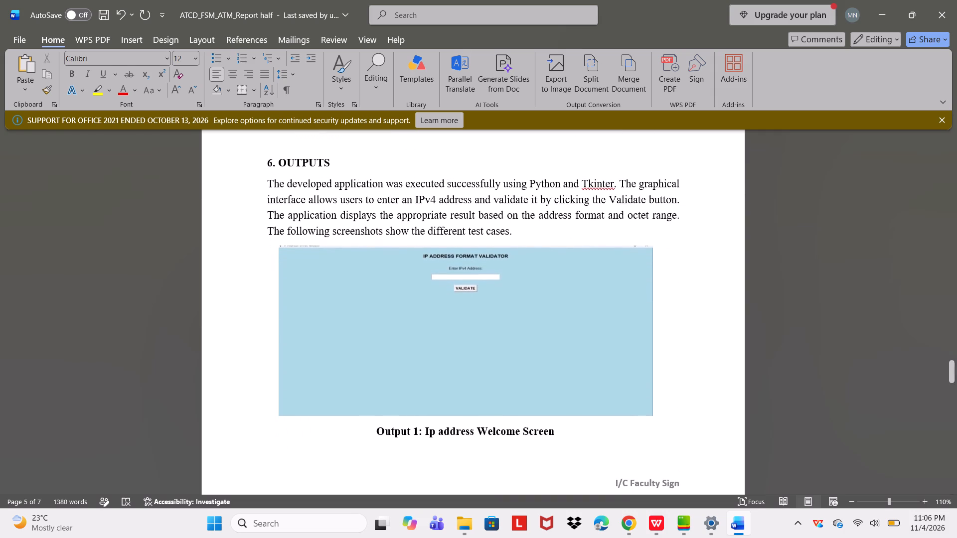
pyautogui.click(264, 165)
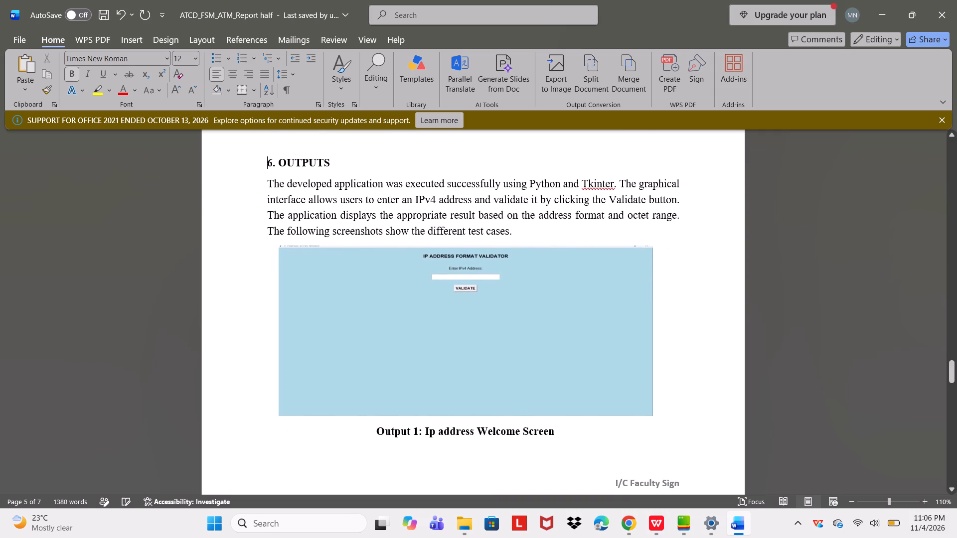
pyautogui.press('BackSpace')
# Check the remaining pages from the output screenshots through "8. CONCLUSION", and return to the report's first page.
pyautogui.scroll(-2, 264, 165)
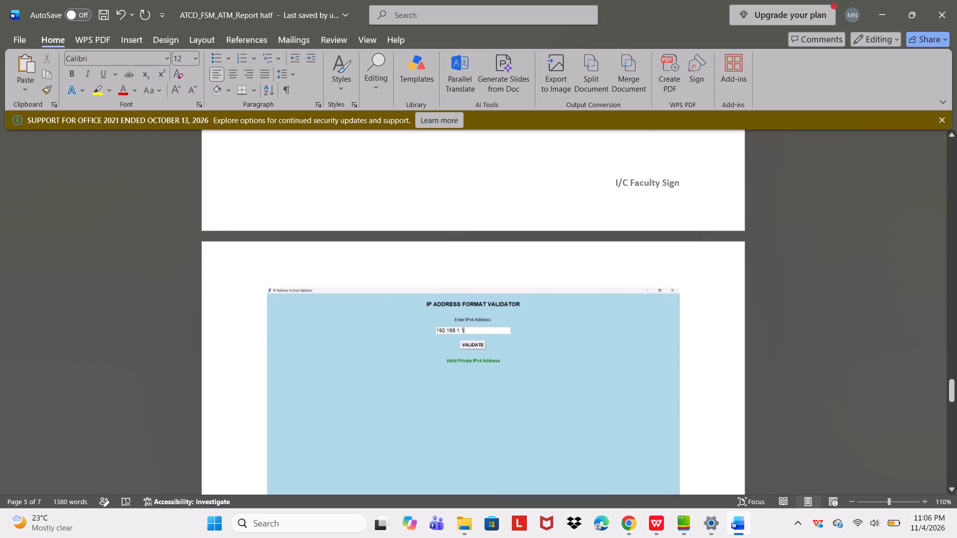
pyautogui.scroll(-4, 264, 165)
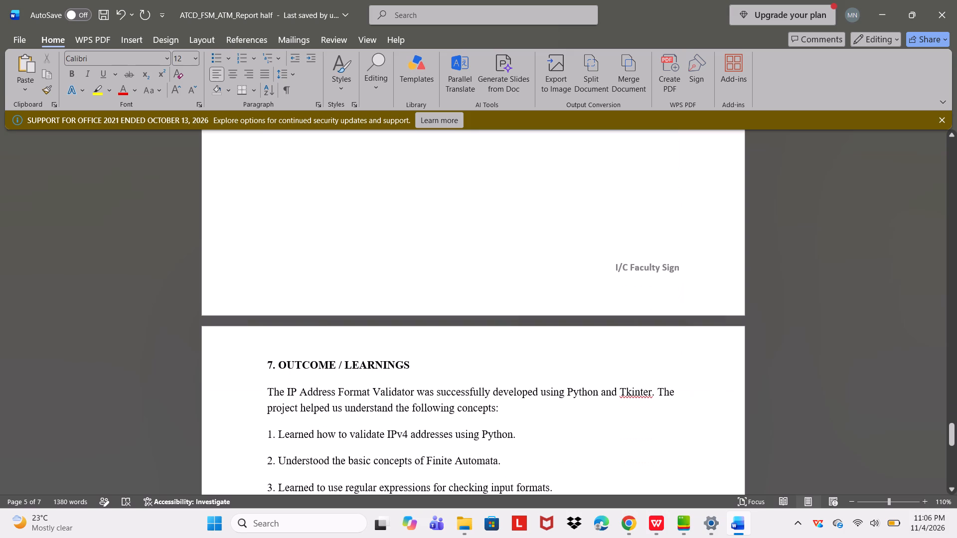
pyautogui.click(263, 361)
pyautogui.scroll(-5, 263, 361)
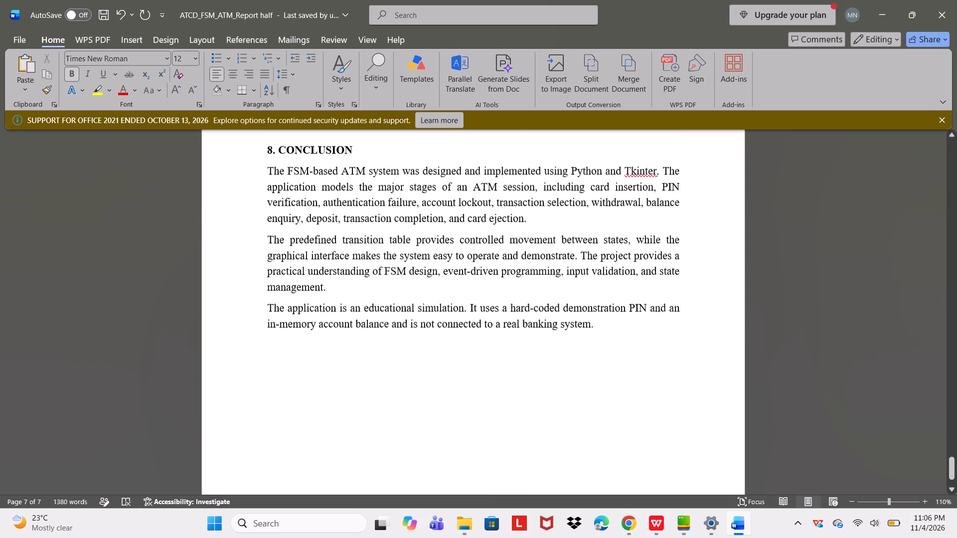
pyautogui.scroll(-7, 263, 361)
pyautogui.scroll(20, 263, 361)
pyautogui.scroll(20, 263, 361)
pyautogui.scroll(20, 263, 361)
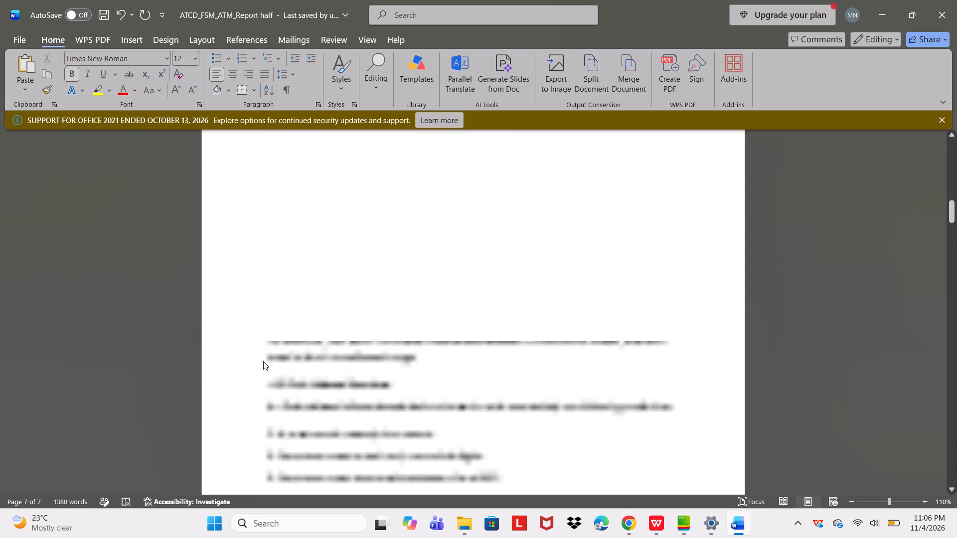
pyautogui.scroll(20, 263, 361)
pyautogui.scroll(20, 263, 361)
pyautogui.scroll(3, 263, 361)
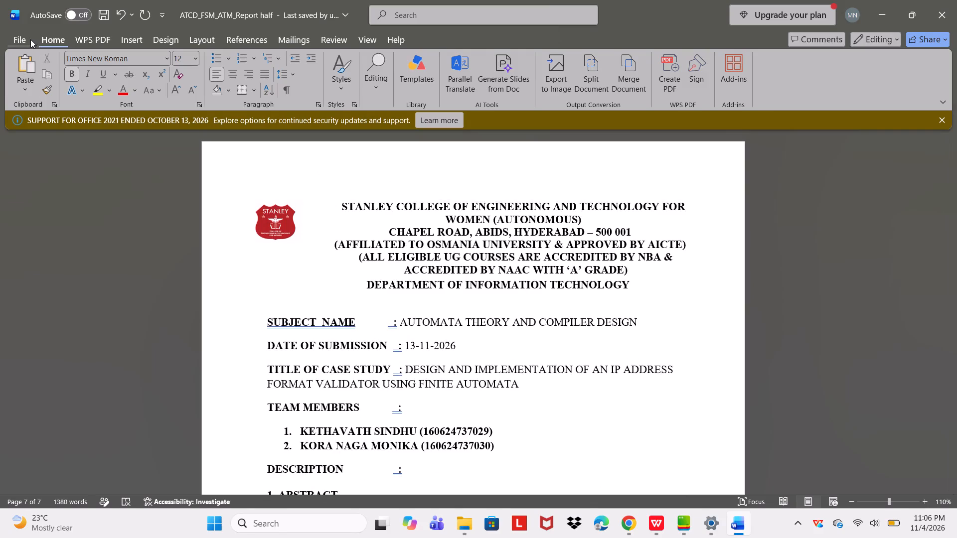
# Save the report as a copy in the Downloads folder, removing "half" from the end of the file name.
pyautogui.click(19, 39)
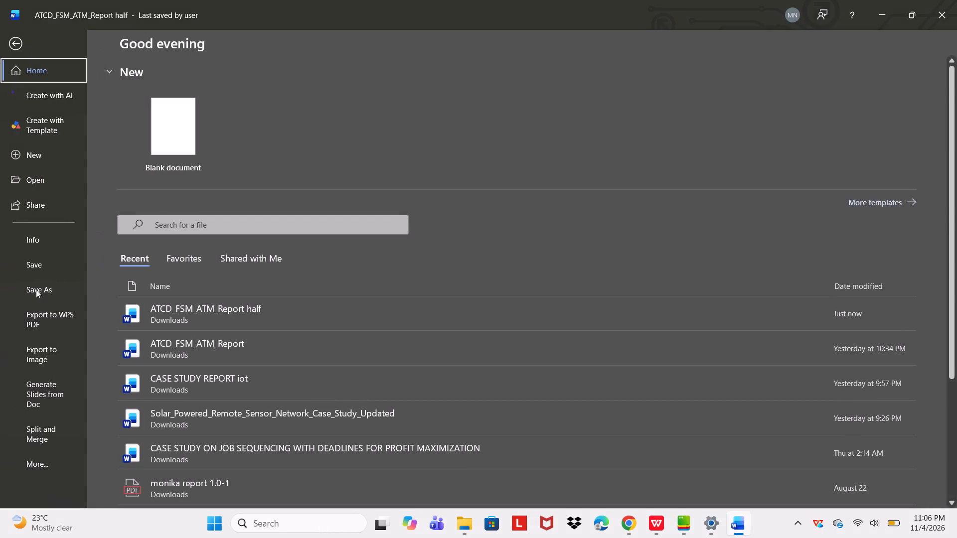
pyautogui.click(34, 284)
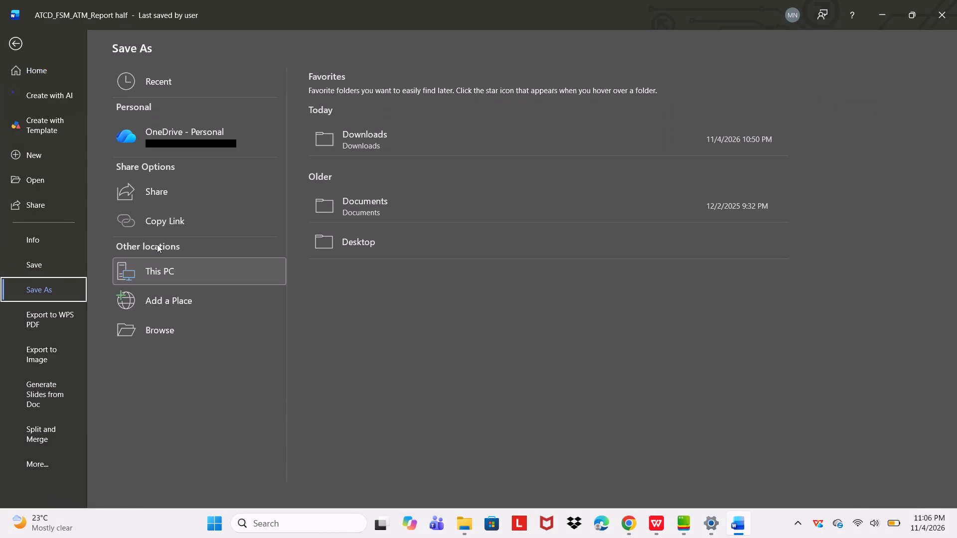
pyautogui.click(169, 269)
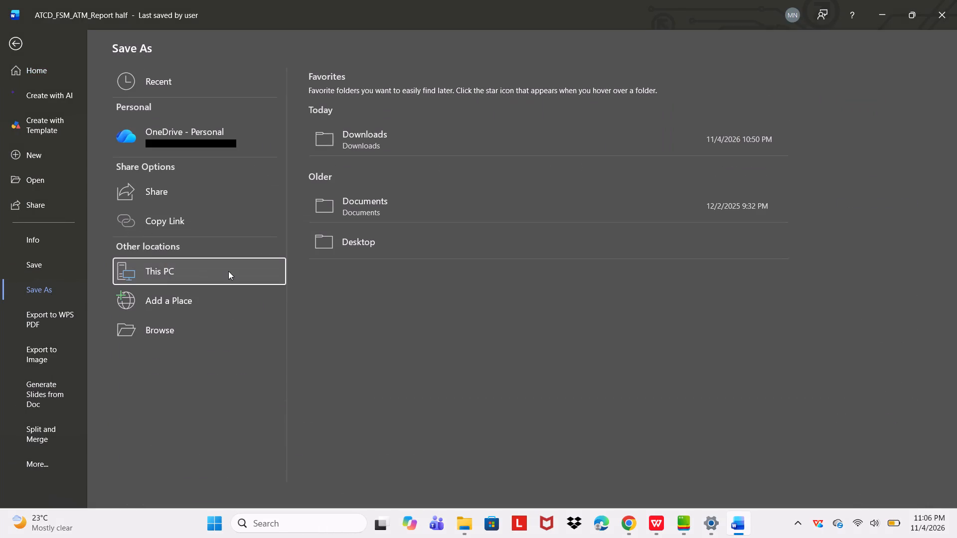
pyautogui.click(344, 149)
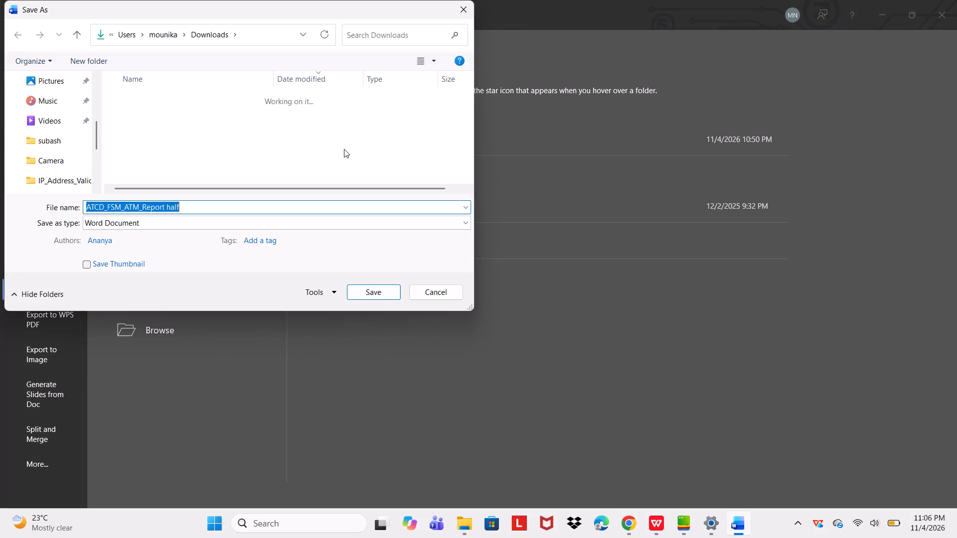
pyautogui.click(252, 206)
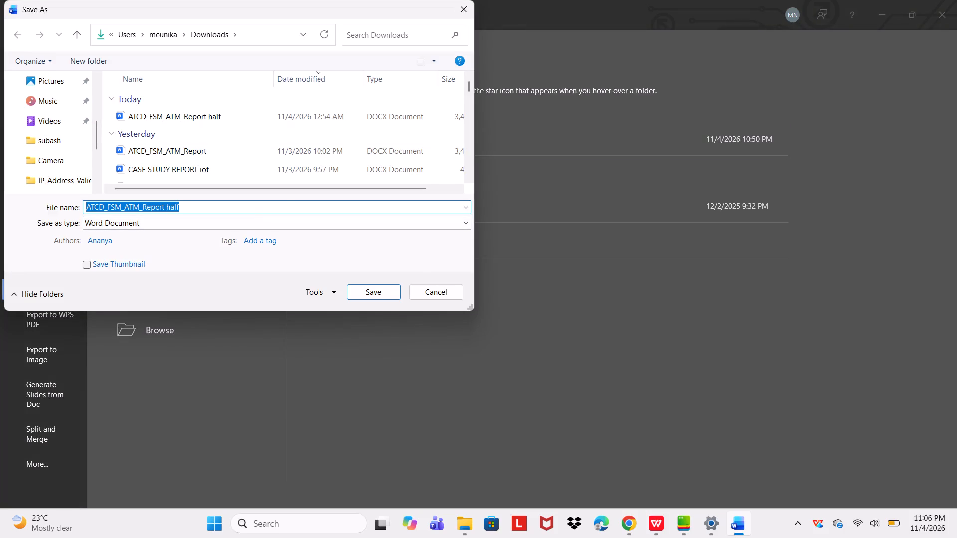
pyautogui.press('BackSpace')
pyautogui.press('BackSpace')
pyautogui.press('BackSpace')
pyautogui.press('BackSpace')
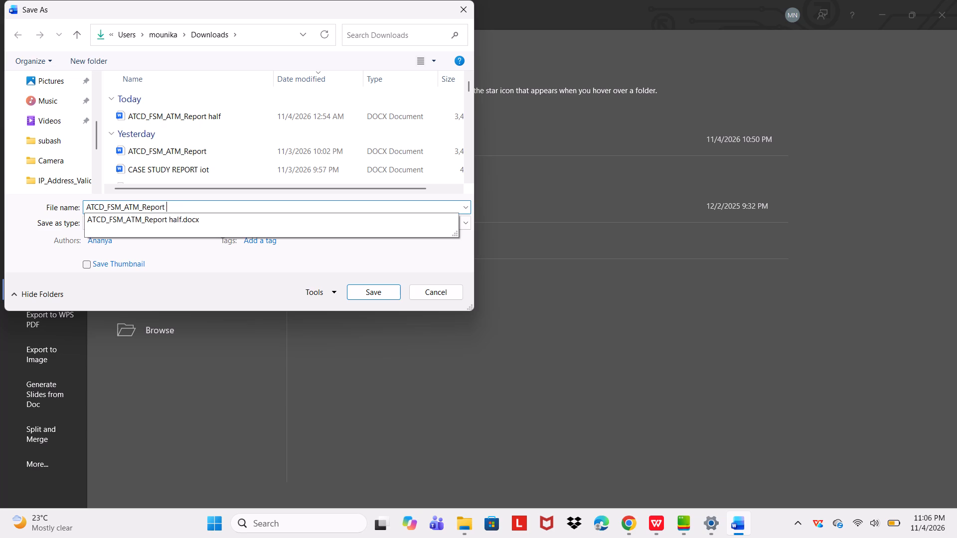
# Name the report copy "ATCD_ip address-CS" and save it as a Word document in the Downloads folder.
pyautogui.press('BackSpace')
pyautogui.press('BackSpace')
pyautogui.press('BackSpace')
pyautogui.press('BackSpace')
pyautogui.press('BackSpace')
pyautogui.press('BackSpace')
pyautogui.press('BackSpace')
pyautogui.press('BackSpace')
pyautogui.press('BackSpace')
pyautogui.press('BackSpace')
pyautogui.press('BackSpace')
pyautogui.press('BackSpace')
pyautogui.press('BackSpace')
pyautogui.press('BackSpace')
pyautogui.press('BackSpace')
pyautogui.press('BackSpace')
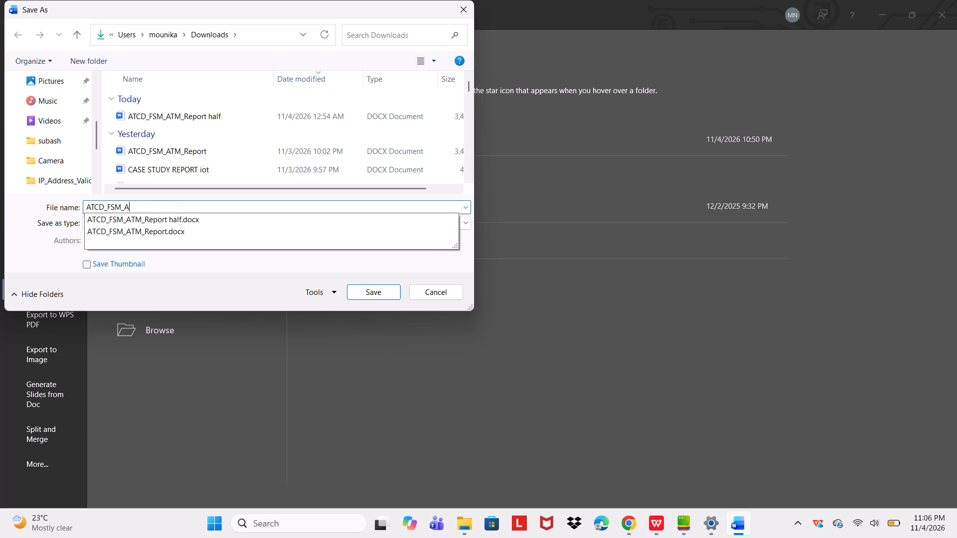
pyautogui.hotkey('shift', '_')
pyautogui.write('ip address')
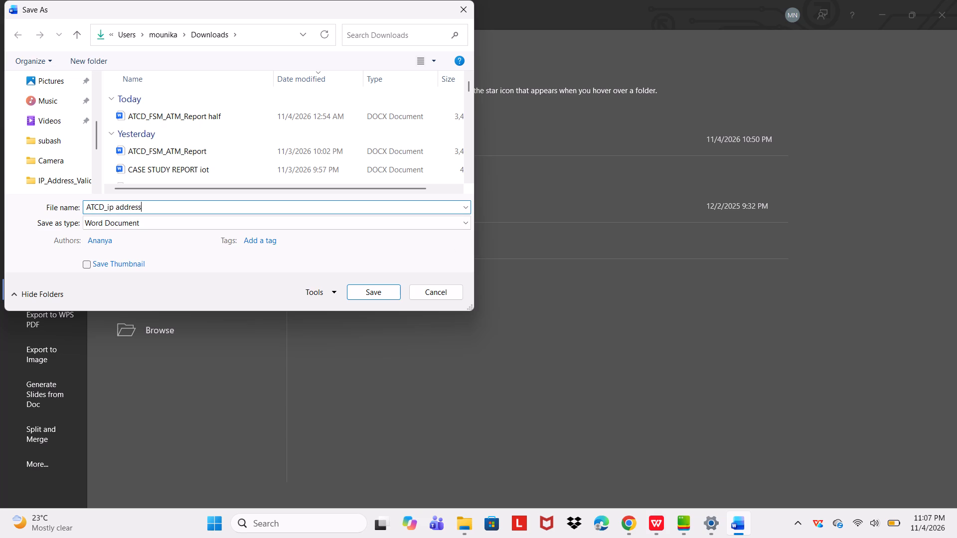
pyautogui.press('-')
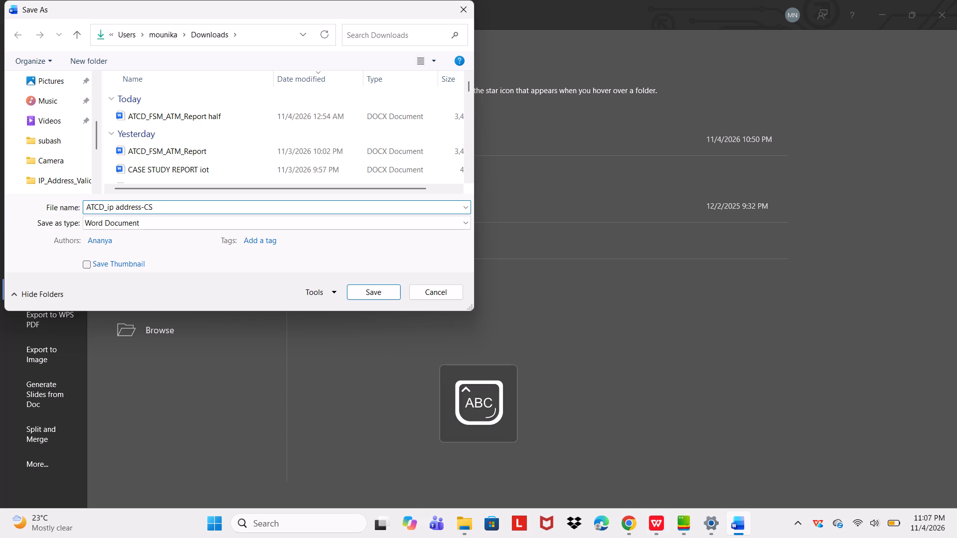
pyautogui.click(355, 295)
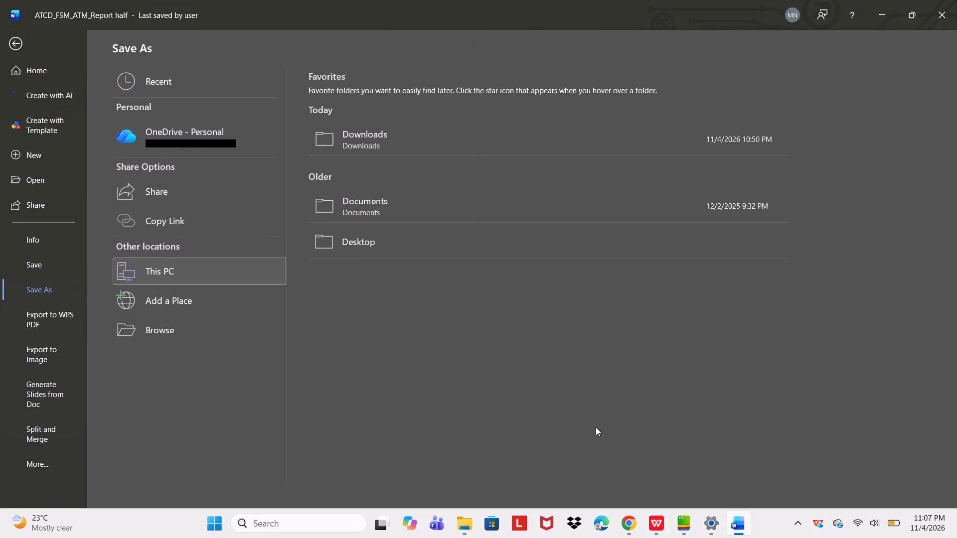